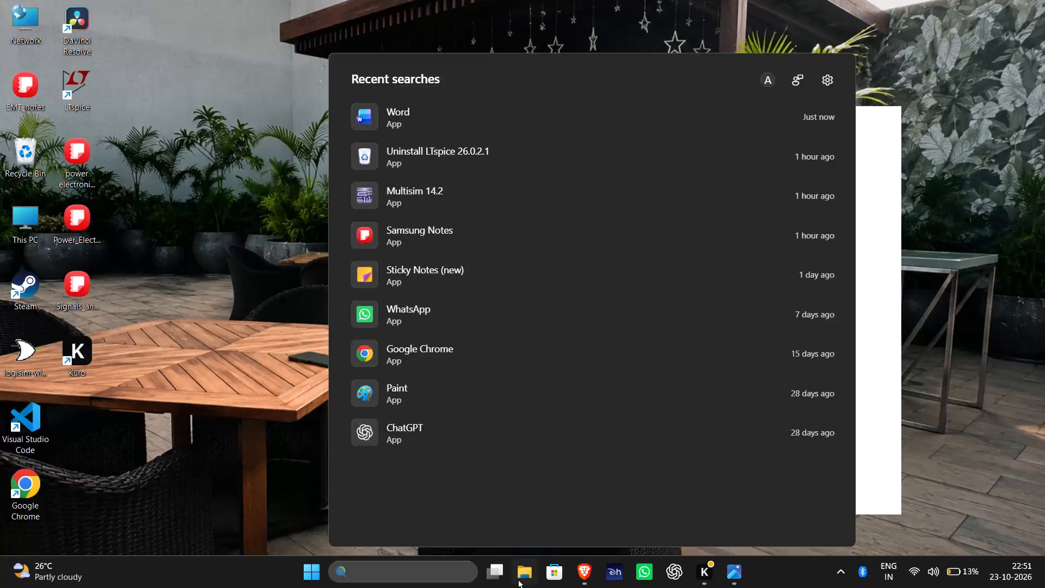
Search the Home location in File Explorer for "fp".
{"action": "left_click", "coordinate": [826, 32]}
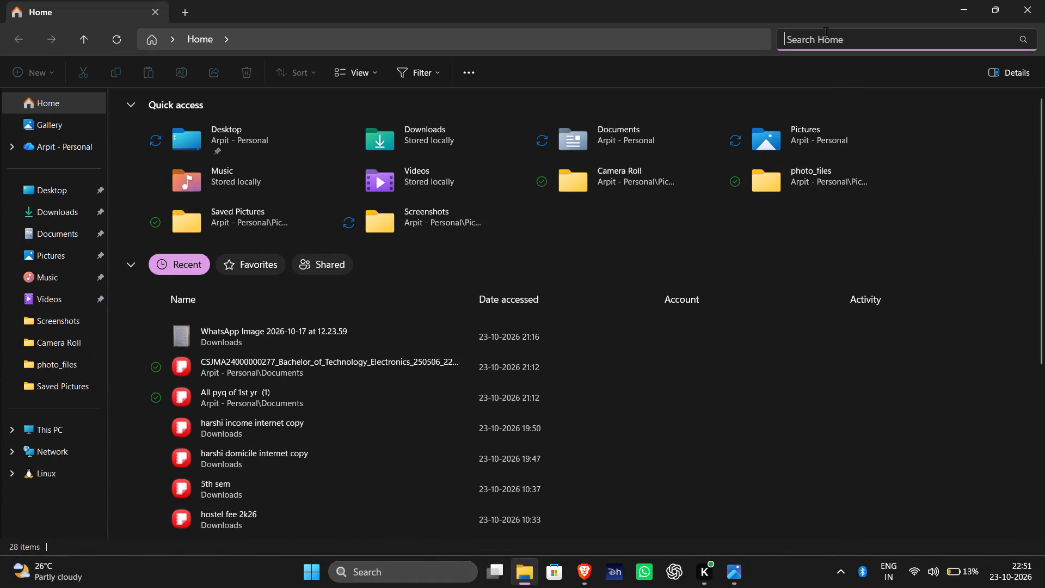
{"action": "key", "text": "f"}
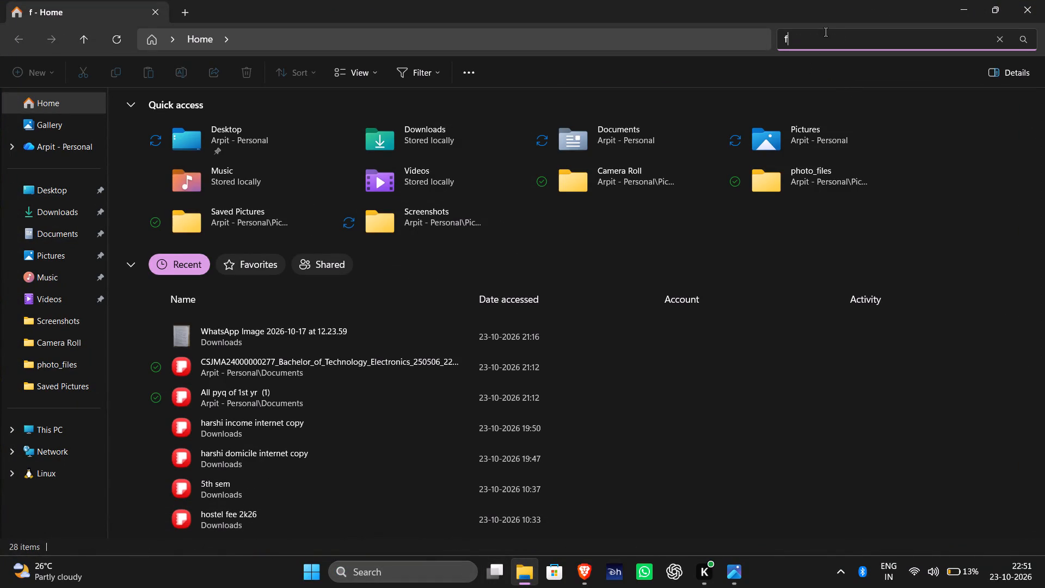
{"action": "key", "text": "p"}
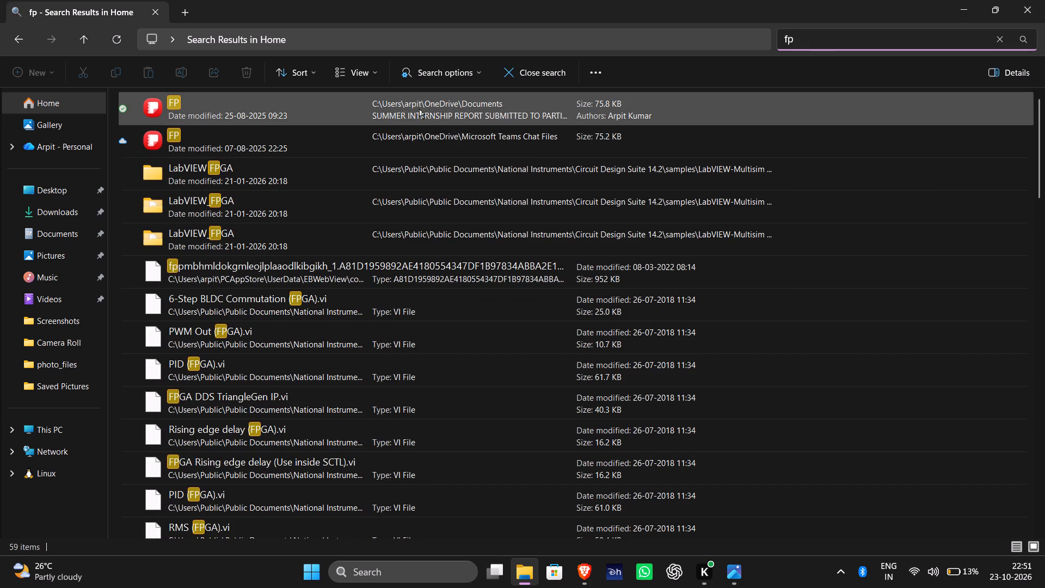
Open the FP PDF from the Documents folder, review its internship report cover page, and close it.
{"action": "triple_click", "coordinate": [298, 103]}
{"action": "left_click", "coordinate": [298, 103]}
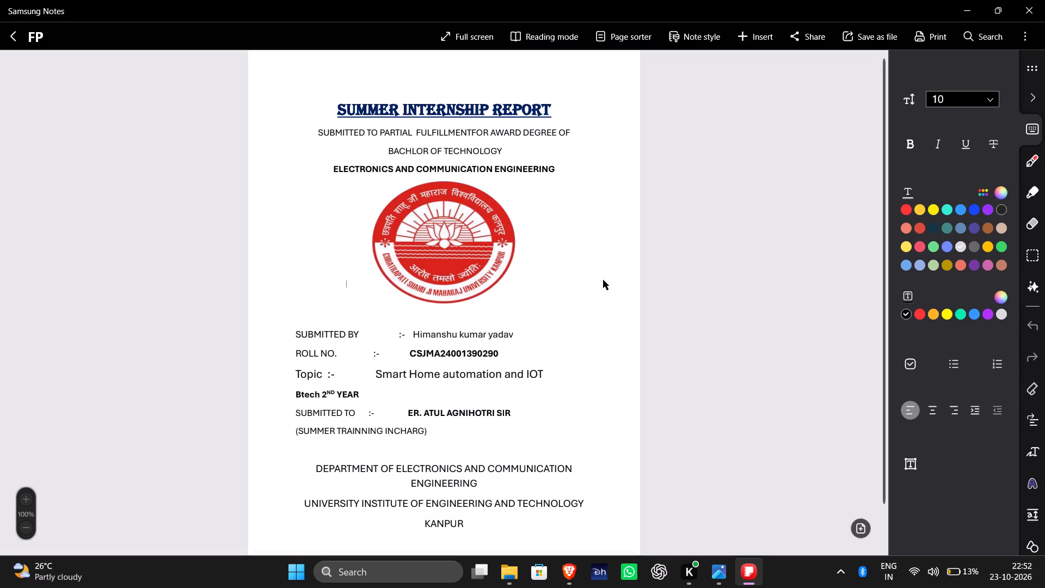
{"action": "scroll", "coordinate": [490, 348], "scroll_direction": "down", "scroll_amount": 3}
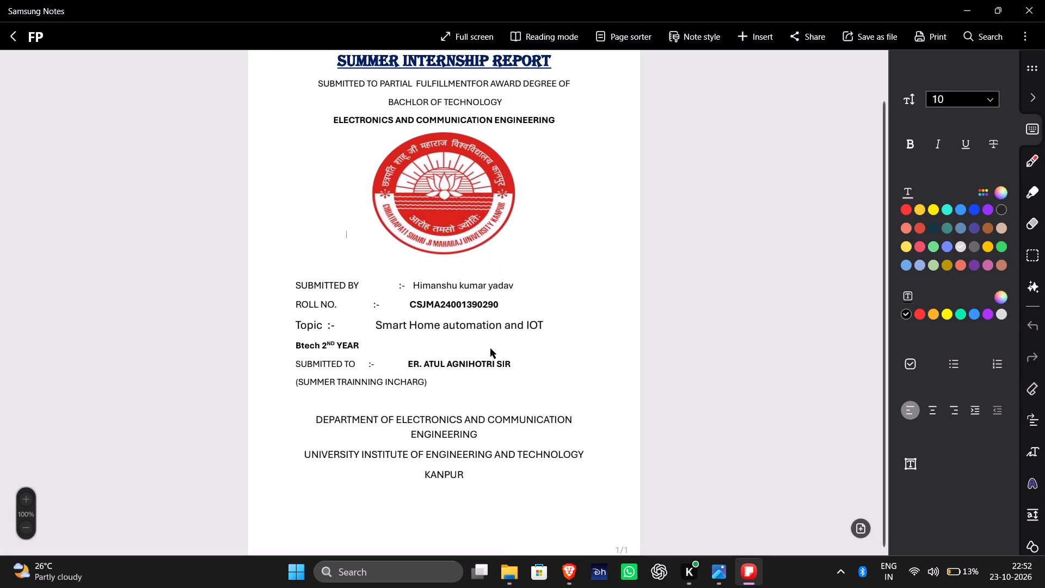
{"action": "scroll", "coordinate": [490, 348], "scroll_direction": "up", "scroll_amount": 1}
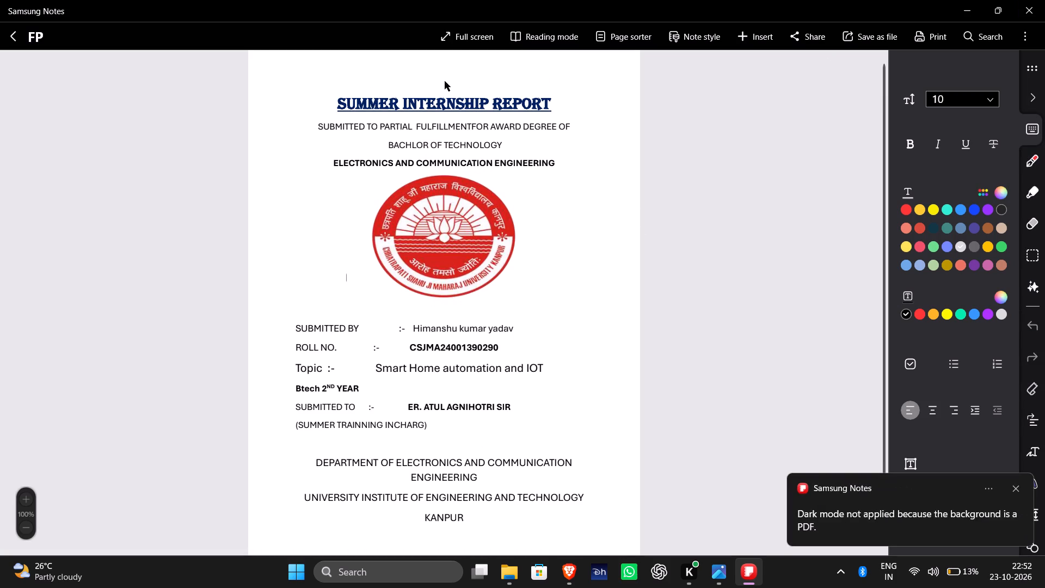
{"action": "left_click", "coordinate": [1044, 0]}
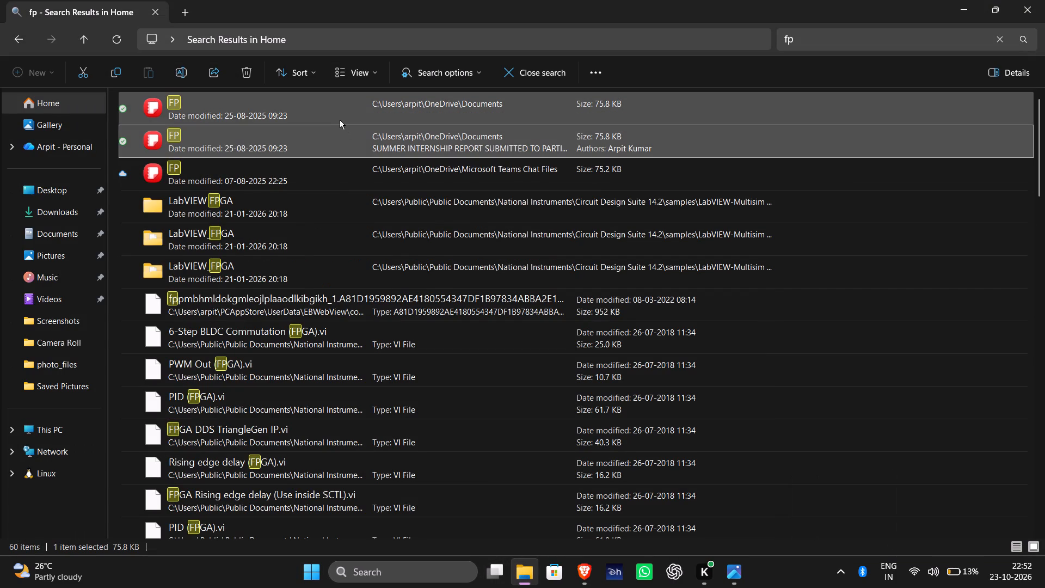
Open the FP PDF from the Documents folder with Word, for this one time only.
{"action": "right_click", "coordinate": [334, 152]}
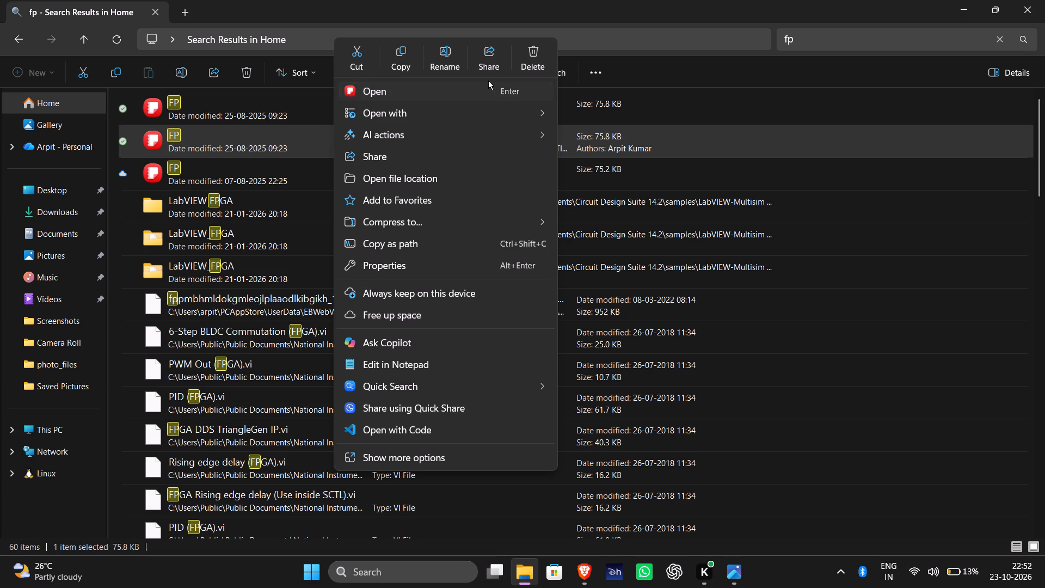
{"action": "left_click", "coordinate": [544, 117]}
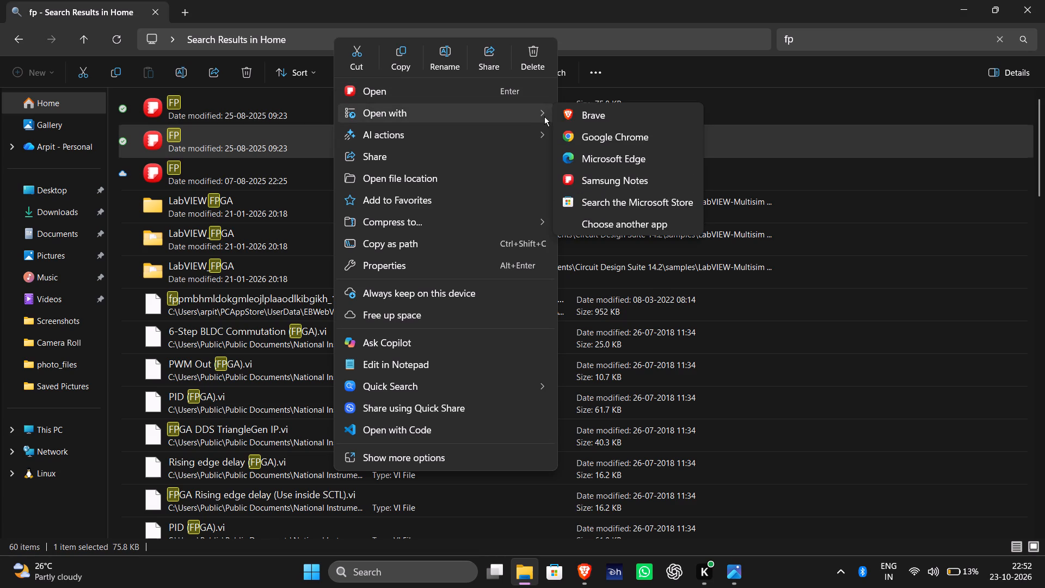
{"action": "left_click", "coordinate": [607, 225]}
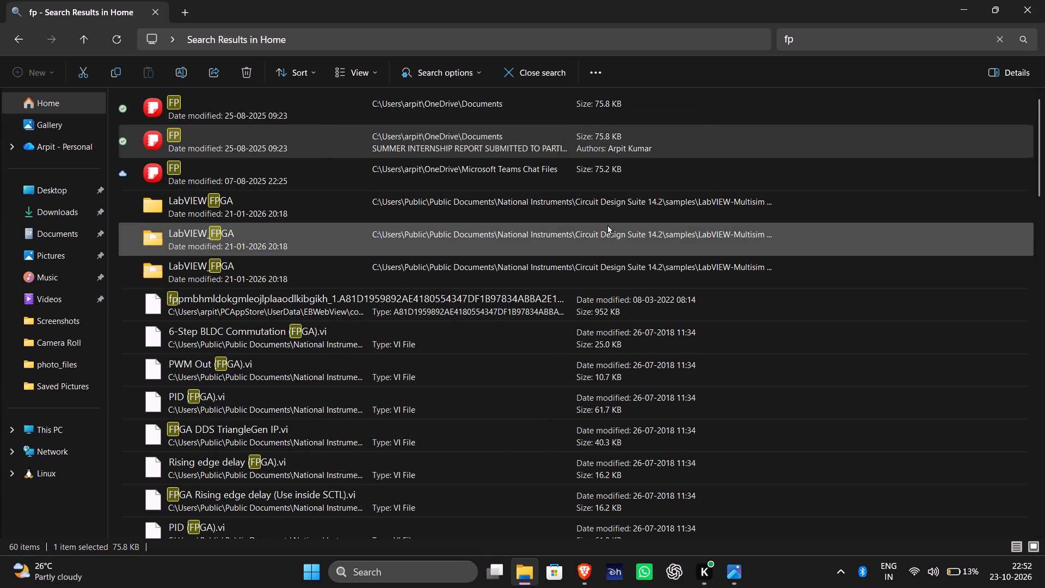
{"action": "scroll", "coordinate": [497, 430], "scroll_direction": "down", "scroll_amount": 3}
{"action": "left_click", "coordinate": [455, 369]}
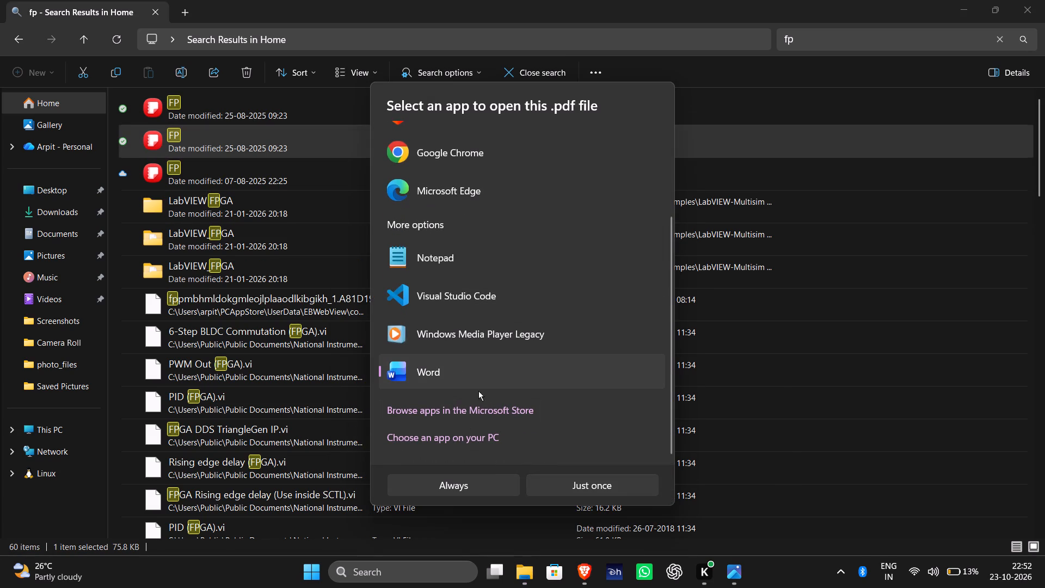
{"action": "left_click", "coordinate": [544, 484]}
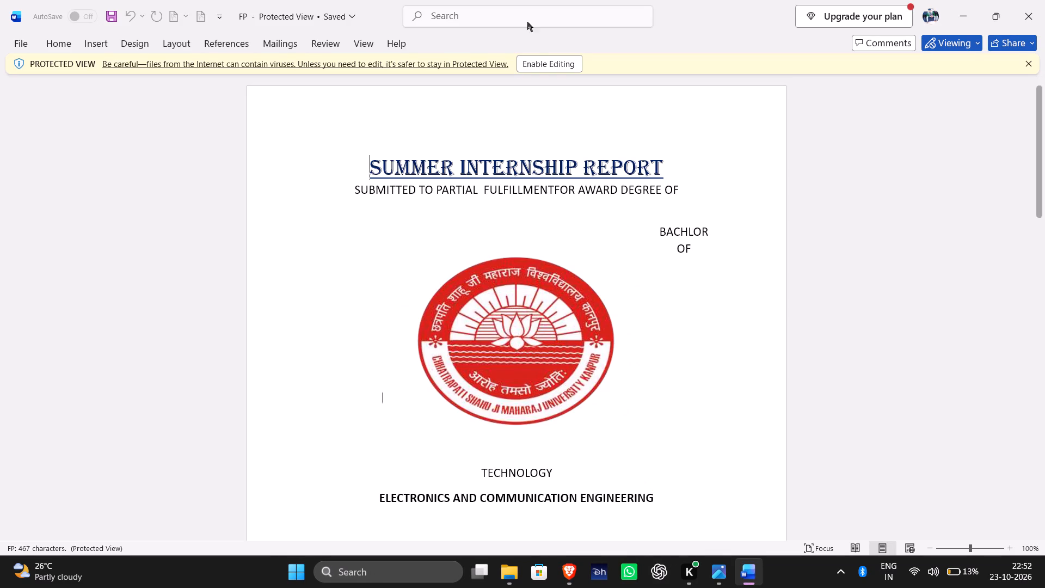
Enable editing for the FP document opened in Protected View.
{"action": "left_click", "coordinate": [541, 62]}
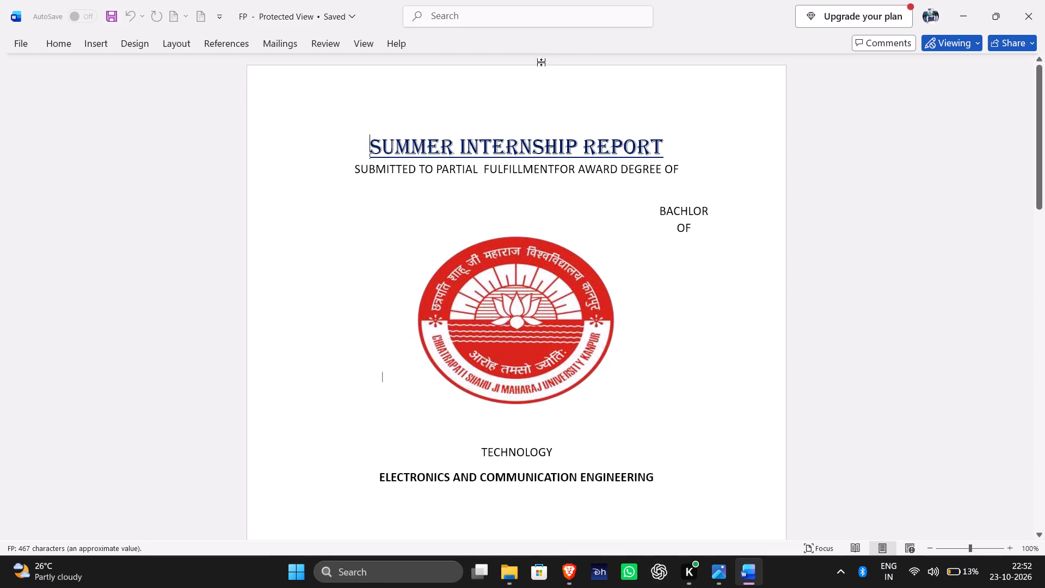
Delete the blank lines above the SUBMITTED BY line so it directly follows the ELECTRONICS AND COMMUNICATION ENGINEERING heading.
{"action": "scroll", "coordinate": [561, 269], "scroll_direction": "down", "scroll_amount": 4}
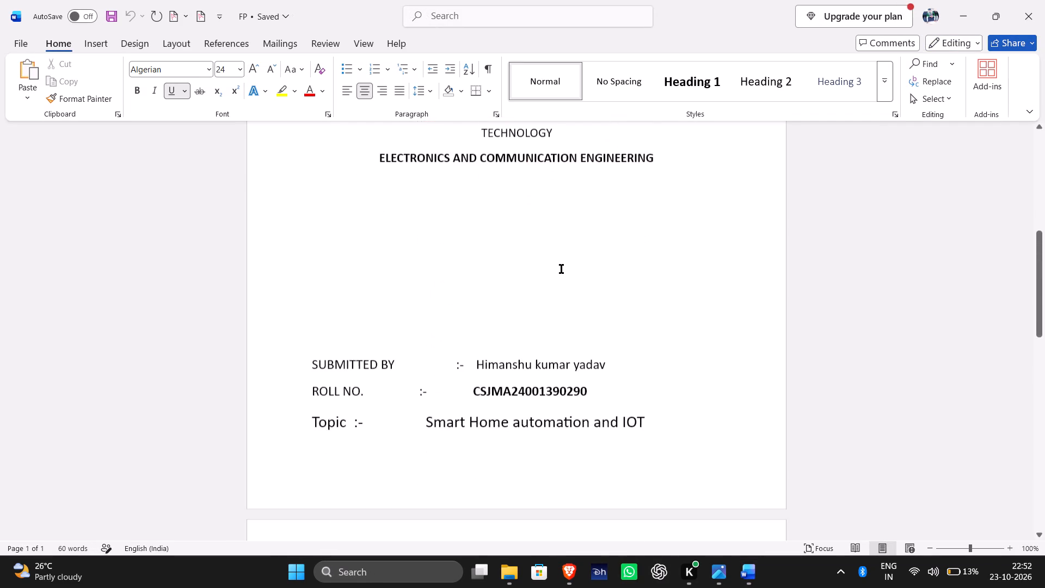
{"action": "scroll", "coordinate": [561, 269], "scroll_direction": "down", "scroll_amount": 5}
{"action": "scroll", "coordinate": [561, 269], "scroll_direction": "up", "scroll_amount": 3}
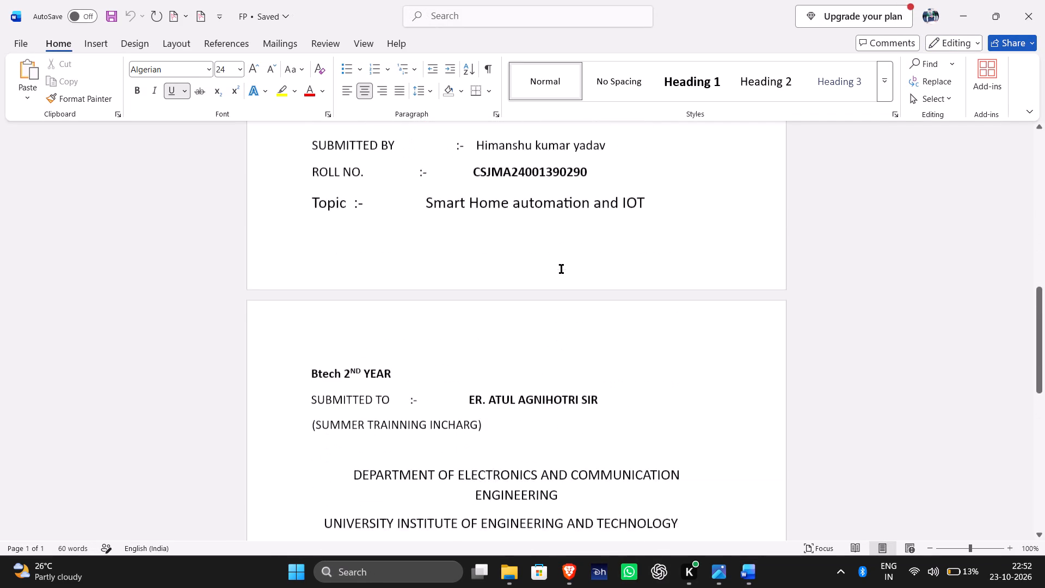
{"action": "scroll", "coordinate": [561, 269], "scroll_direction": "up", "scroll_amount": 3}
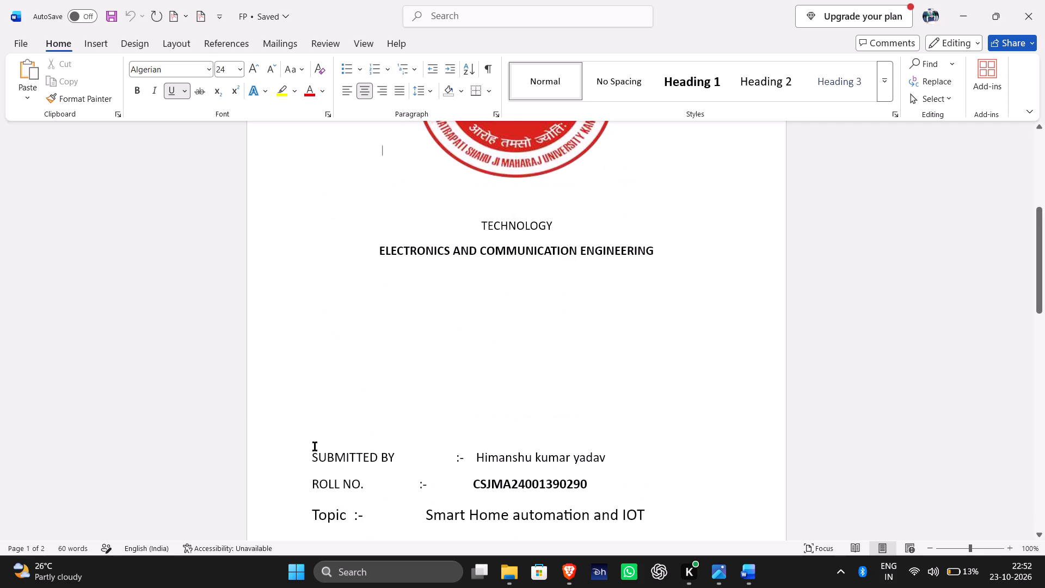
{"action": "left_click", "coordinate": [309, 458]}
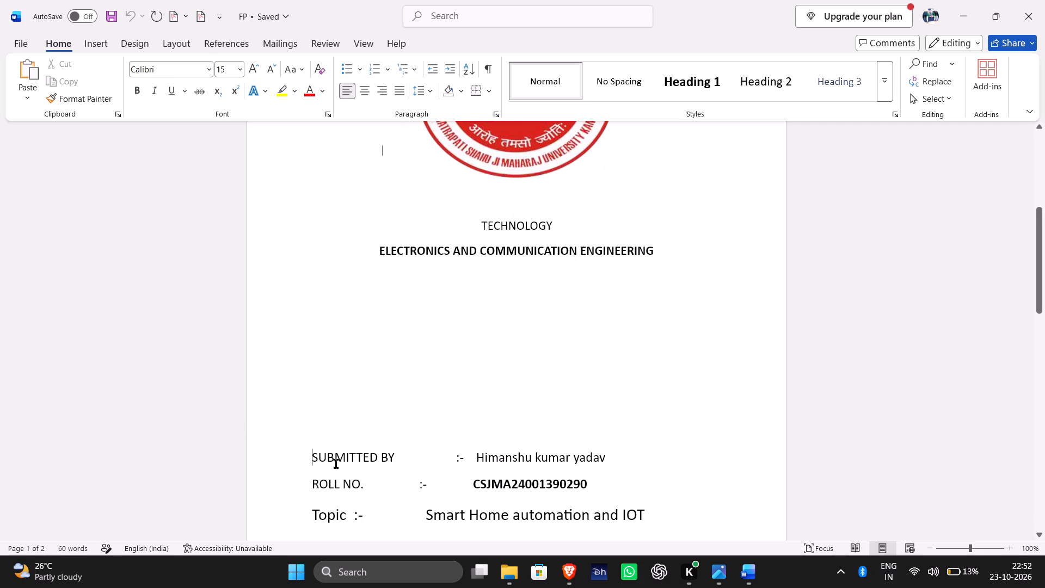
{"action": "key", "text": "BackSpace"}
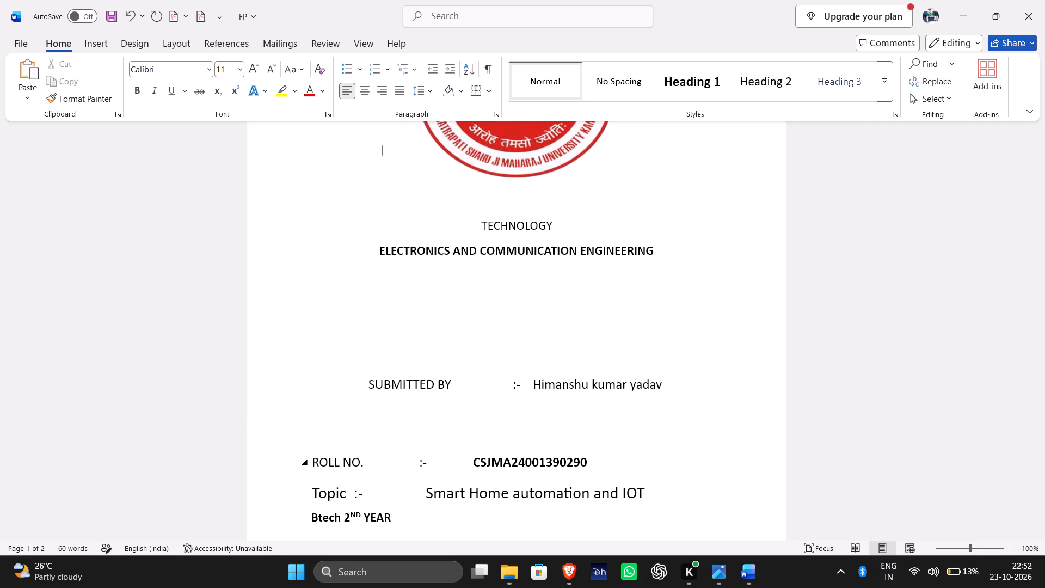
{"action": "key", "text": "BackSpace"}
{"action": "key", "text": "BackSpace"}
{"action": "key", "text": "BackSpace"}
{"action": "key", "text": "BackSpace"}
{"action": "key", "text": "BackSpace"}
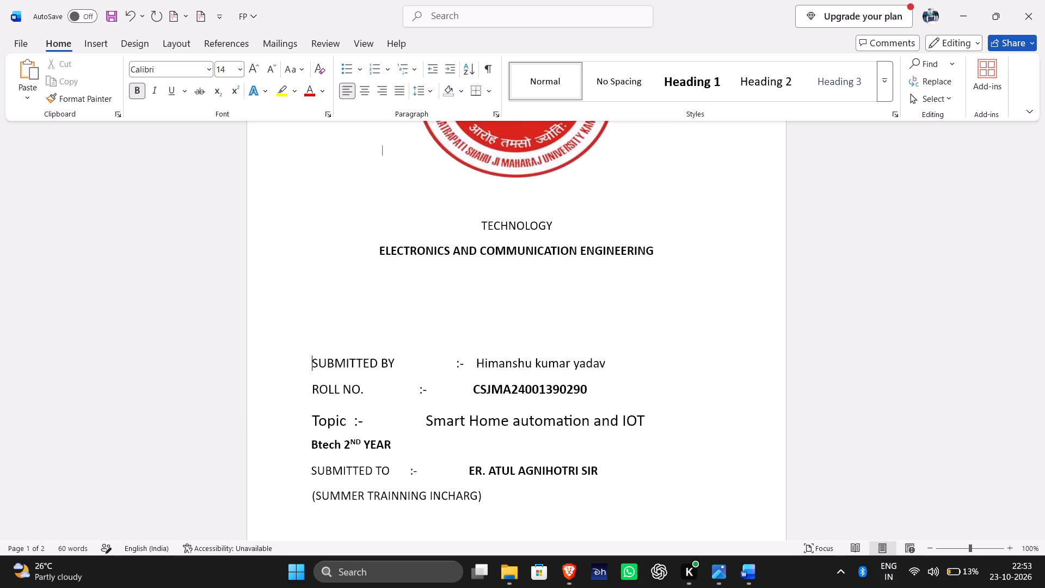
{"action": "key", "text": "BackSpace"}
{"action": "key", "text": "BackSpace"}
{"action": "key", "text": "BackSpace"}
{"action": "key", "text": "BackSpace"}
{"action": "key", "text": "BackSpace"}
{"action": "key", "text": "BackSpace"}
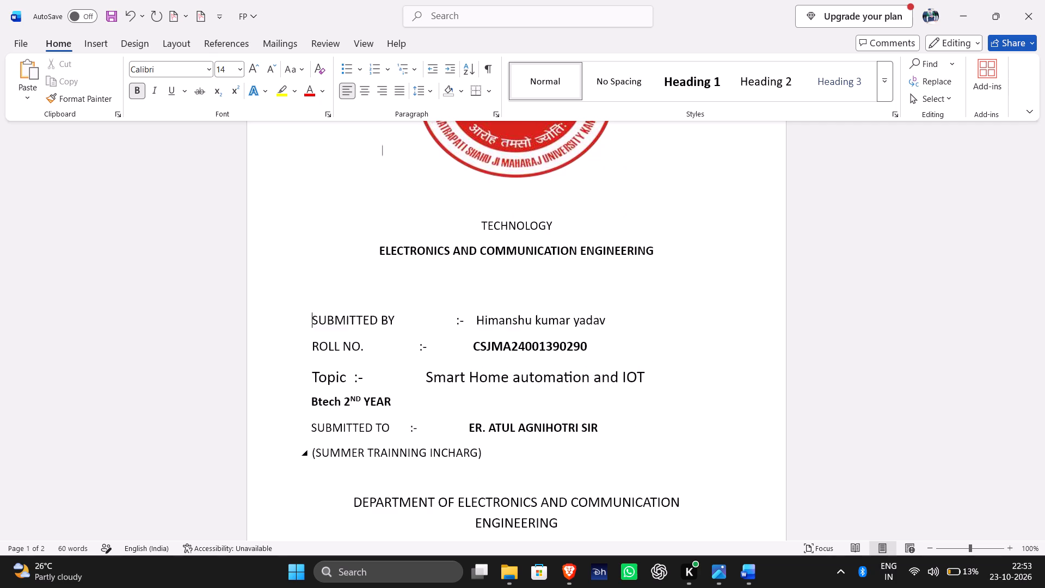
{"action": "key", "text": "BackSpace"}
{"action": "key", "text": "BackSpace"}
{"action": "key", "text": "BackSpace"}
{"action": "key", "text": "BackSpace"}
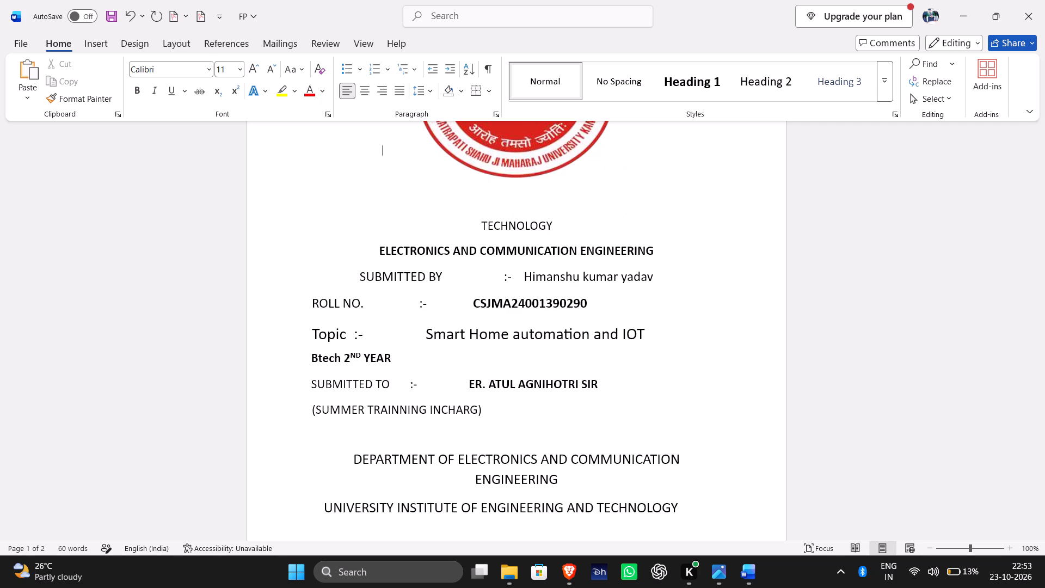
Apply the Office 2003 Default margin preset to the internship report document.
{"action": "scroll", "coordinate": [491, 481], "scroll_direction": "down", "scroll_amount": 4}
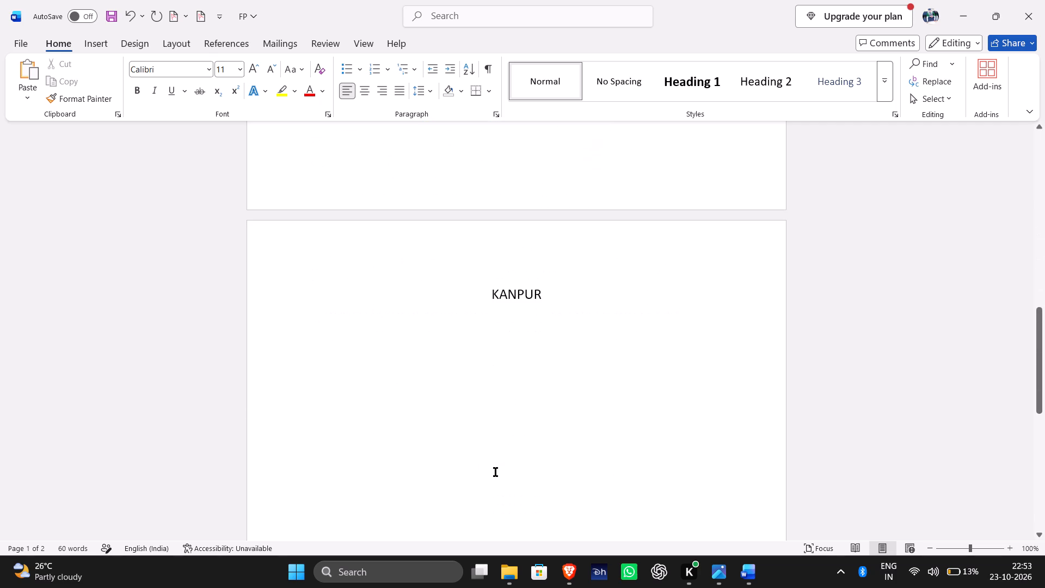
{"action": "scroll", "coordinate": [495, 472], "scroll_direction": "up", "scroll_amount": 9}
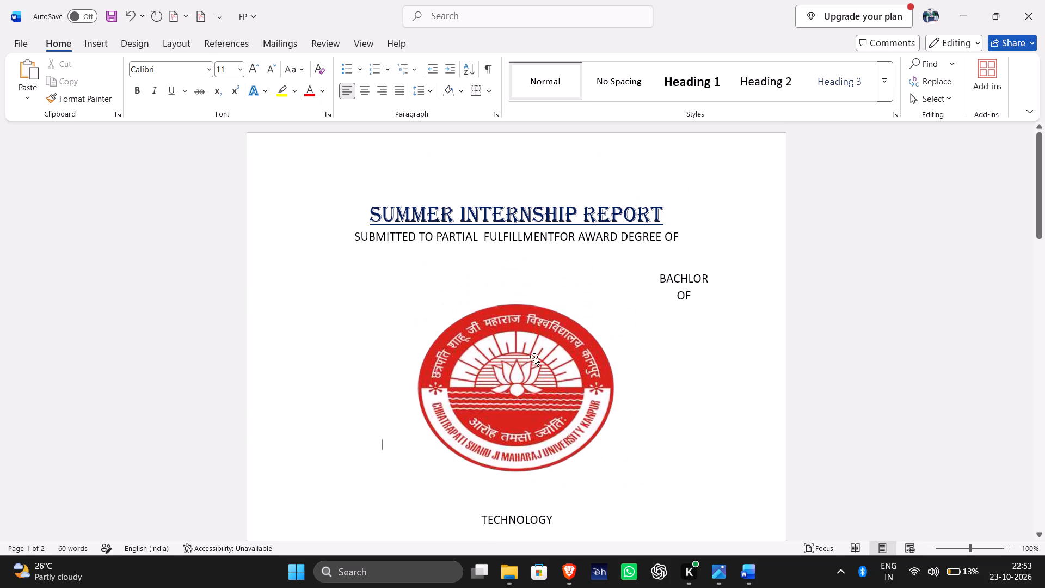
{"action": "left_click", "coordinate": [443, 169]}
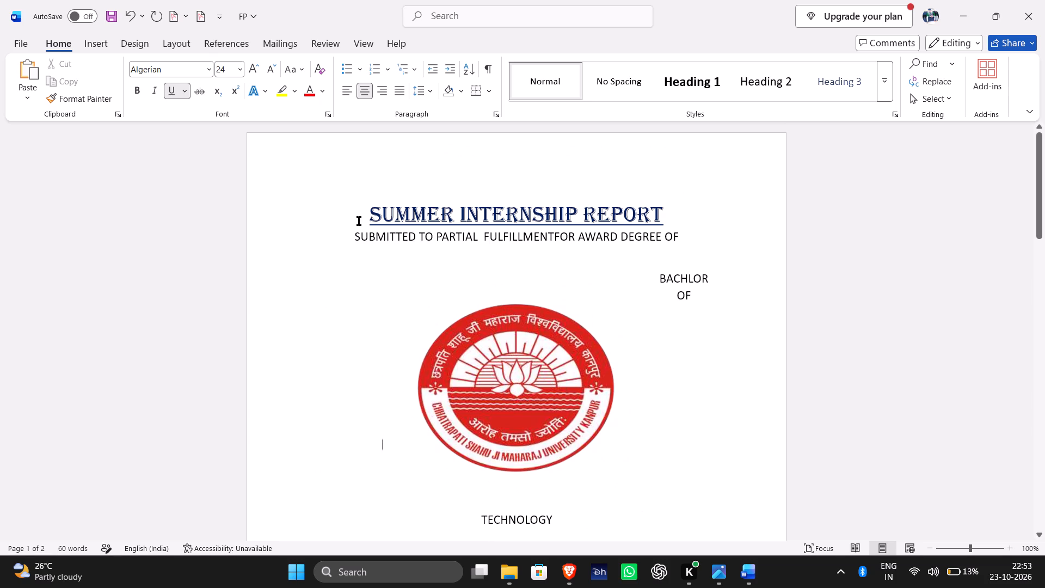
{"action": "left_click", "coordinate": [399, 212]}
{"action": "left_click", "coordinate": [143, 41]}
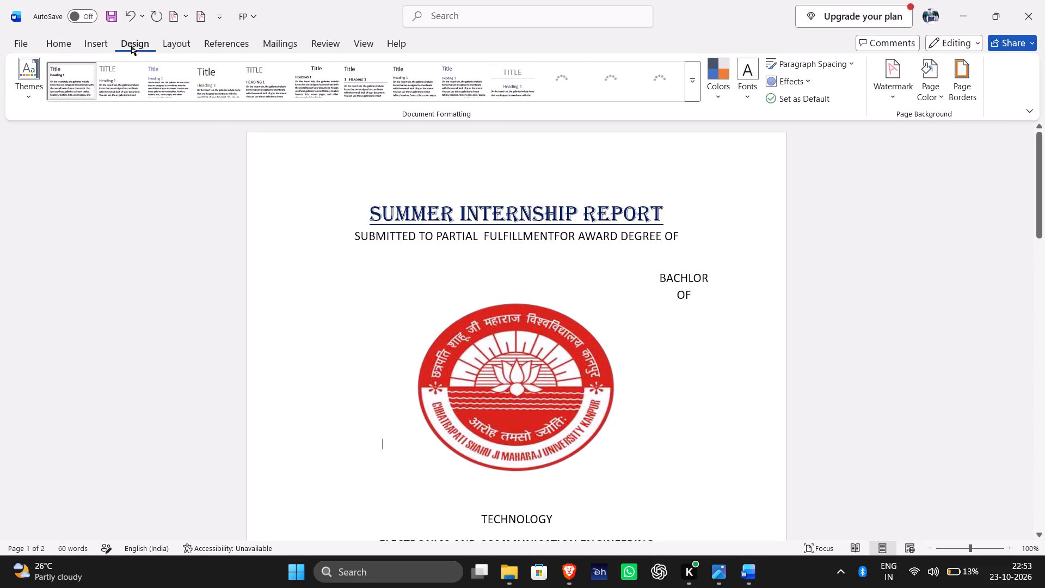
{"action": "left_click", "coordinate": [173, 45]}
{"action": "left_click", "coordinate": [34, 91]}
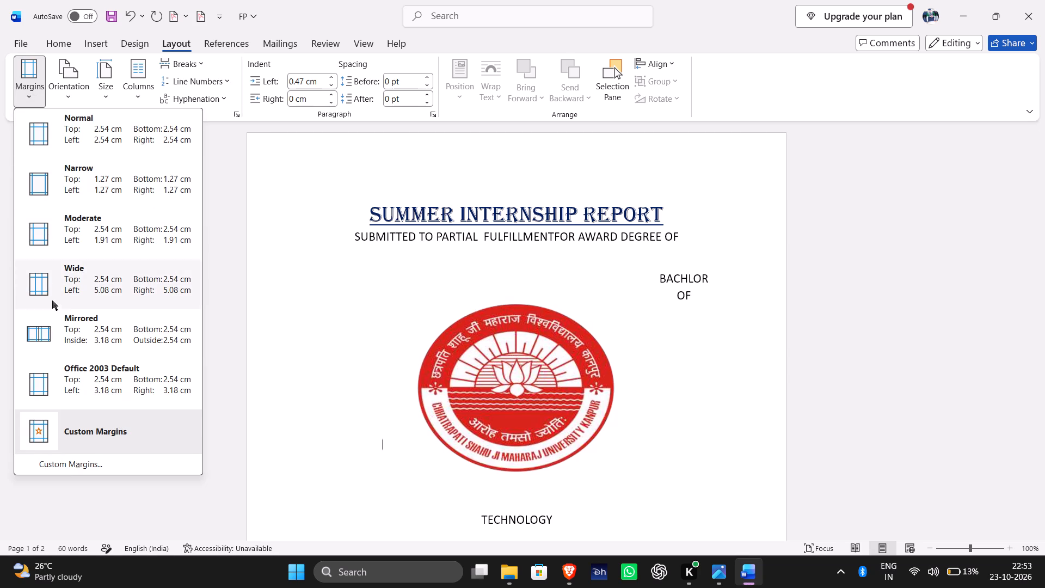
{"action": "left_click", "coordinate": [80, 371]}
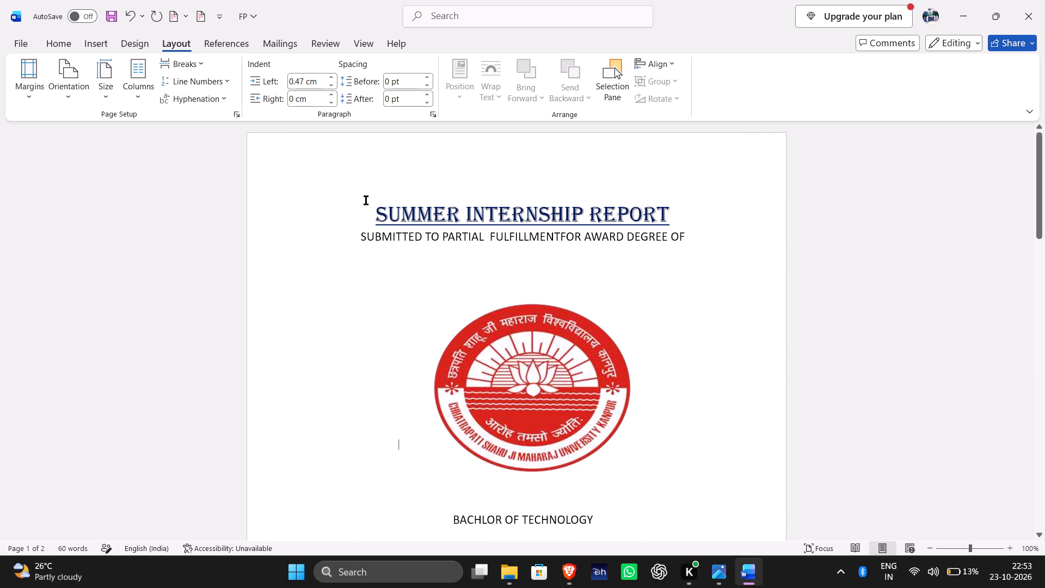
Open the header area above the SUMMER INTERNSHIP REPORT title for editing.
{"action": "left_click", "coordinate": [366, 200]}
{"action": "double_click", "coordinate": [405, 167]}
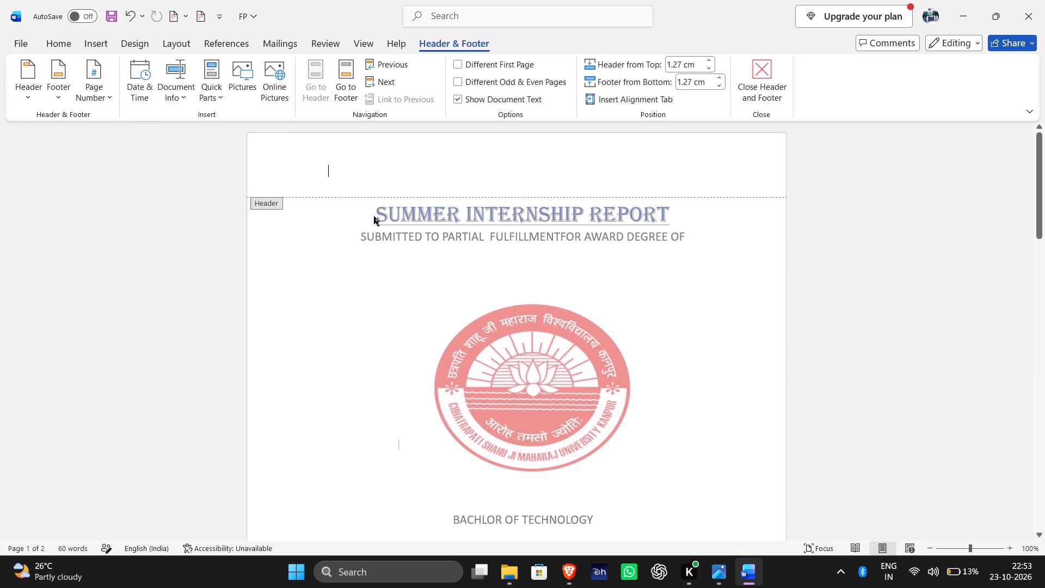
{"action": "double_click", "coordinate": [125, 43]}
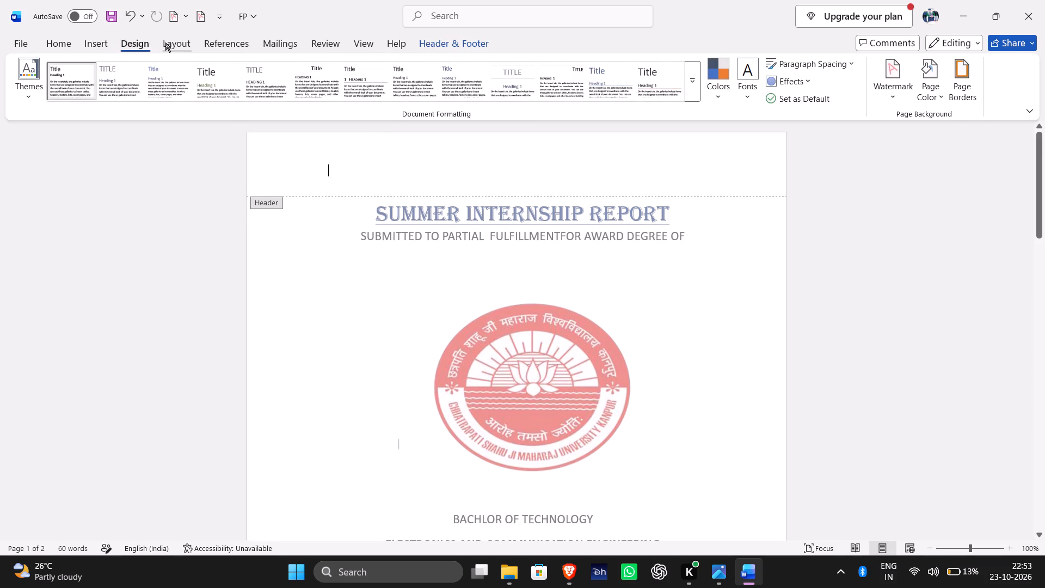
{"action": "double_click", "coordinate": [166, 42]}
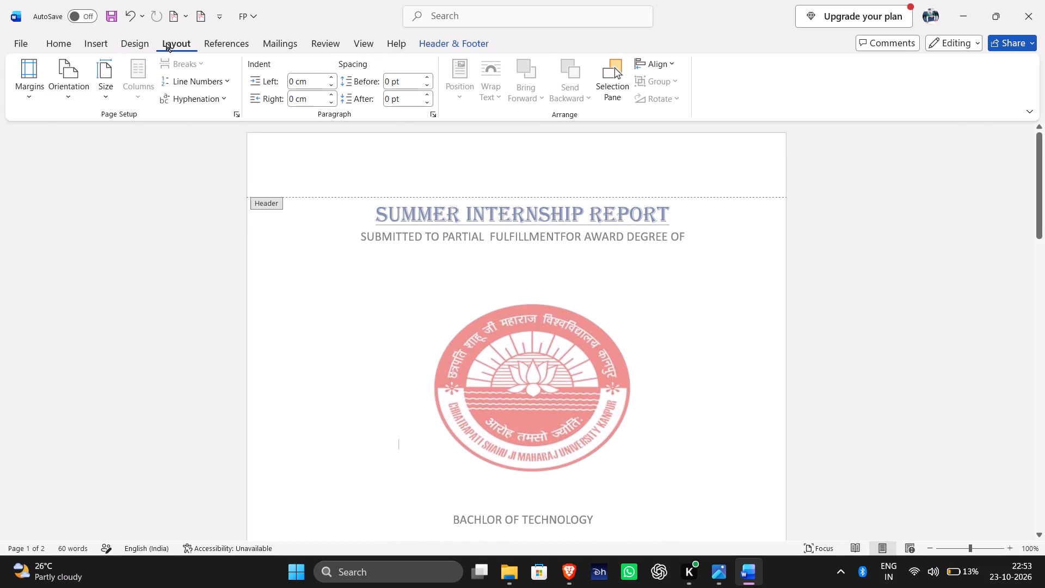
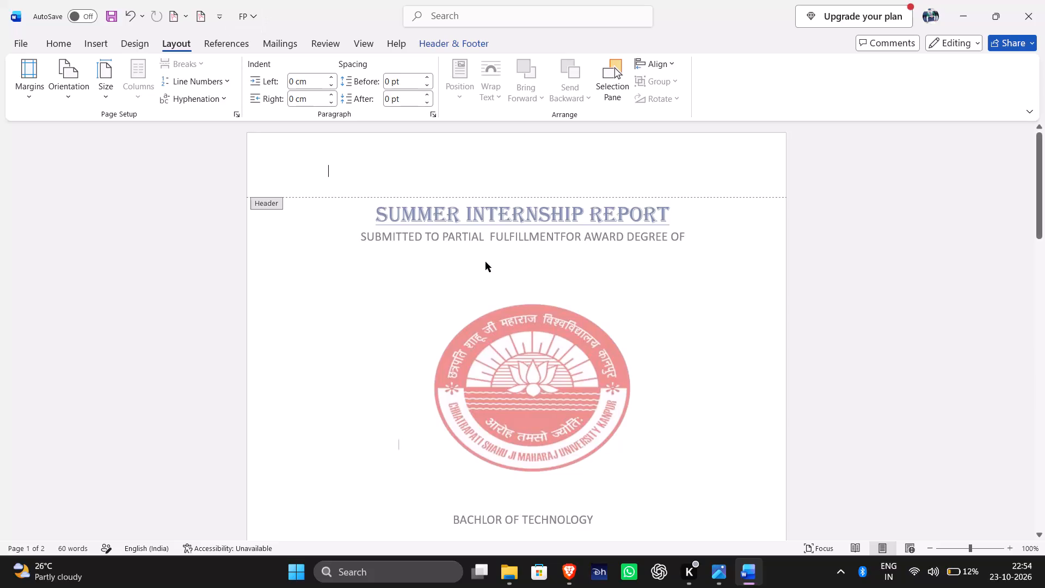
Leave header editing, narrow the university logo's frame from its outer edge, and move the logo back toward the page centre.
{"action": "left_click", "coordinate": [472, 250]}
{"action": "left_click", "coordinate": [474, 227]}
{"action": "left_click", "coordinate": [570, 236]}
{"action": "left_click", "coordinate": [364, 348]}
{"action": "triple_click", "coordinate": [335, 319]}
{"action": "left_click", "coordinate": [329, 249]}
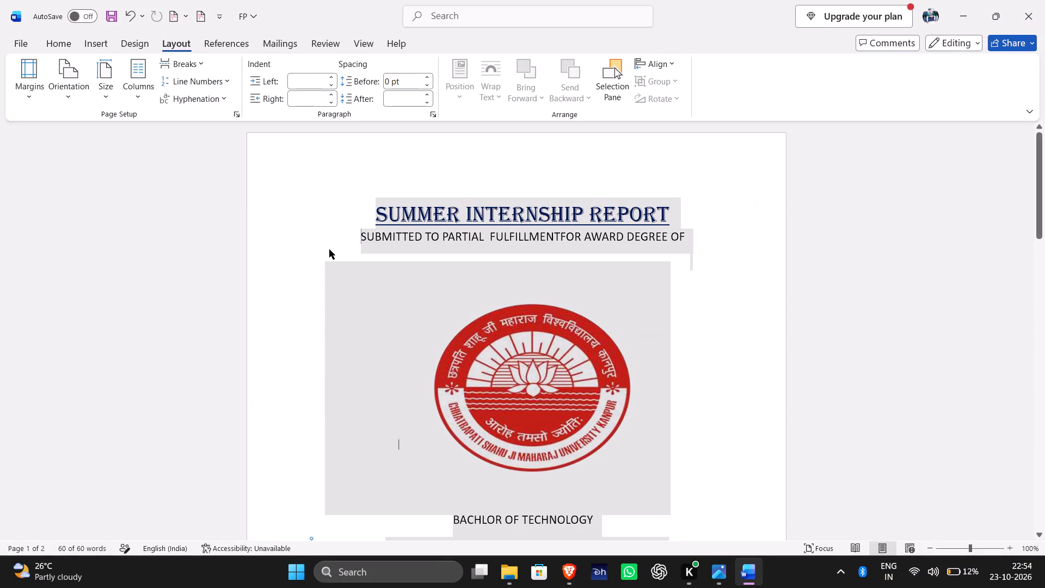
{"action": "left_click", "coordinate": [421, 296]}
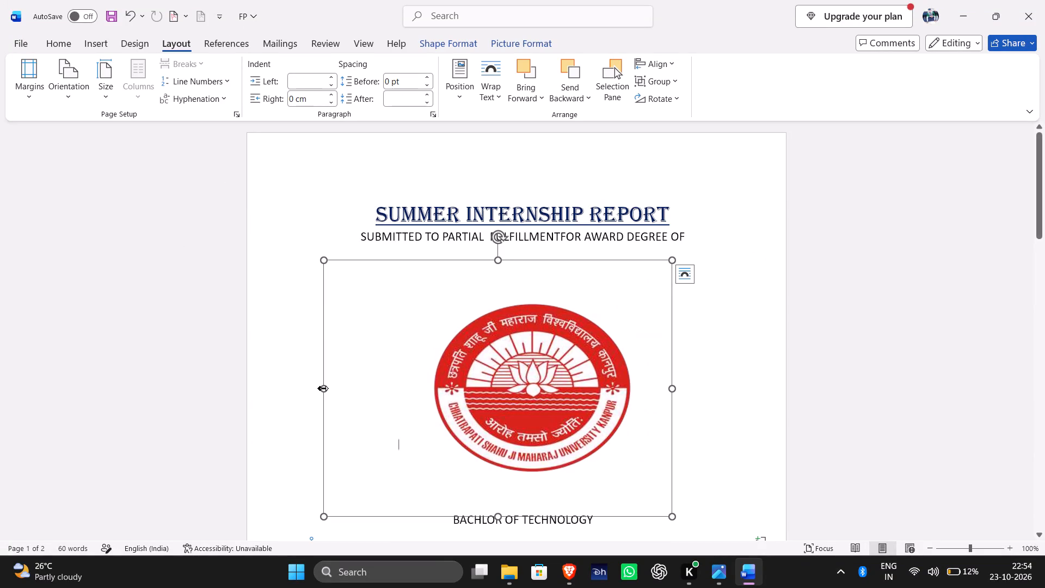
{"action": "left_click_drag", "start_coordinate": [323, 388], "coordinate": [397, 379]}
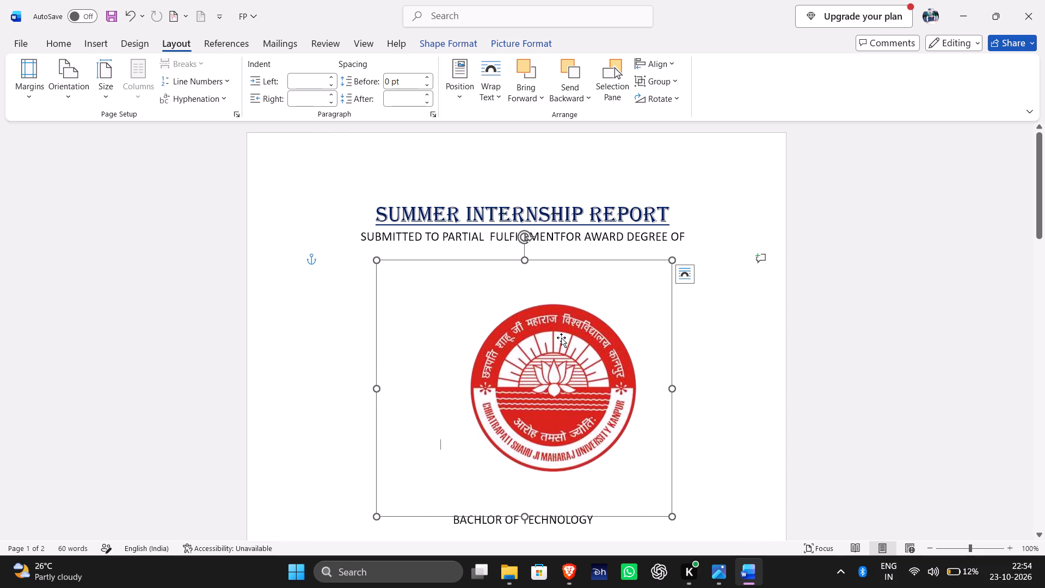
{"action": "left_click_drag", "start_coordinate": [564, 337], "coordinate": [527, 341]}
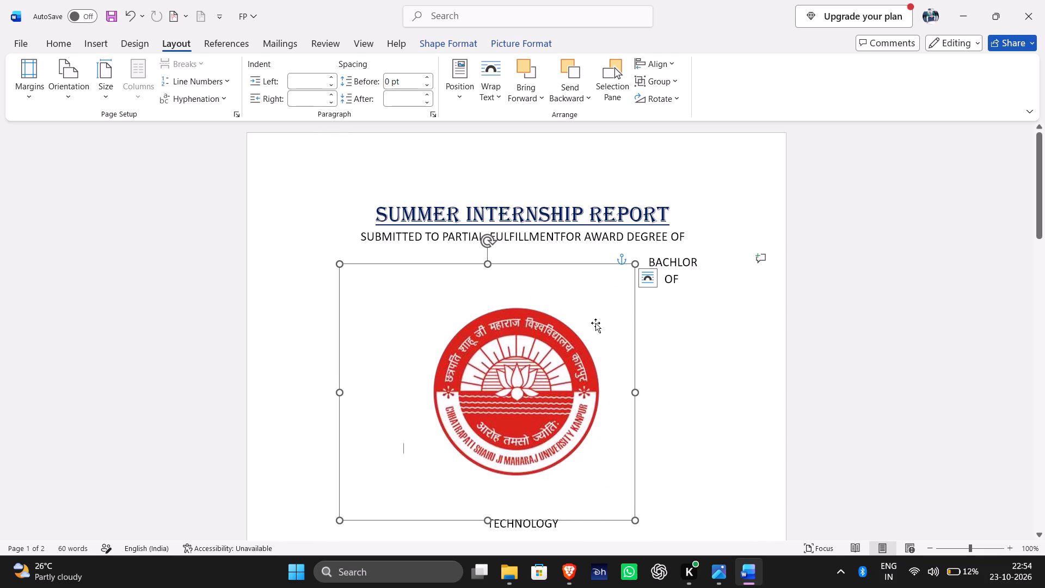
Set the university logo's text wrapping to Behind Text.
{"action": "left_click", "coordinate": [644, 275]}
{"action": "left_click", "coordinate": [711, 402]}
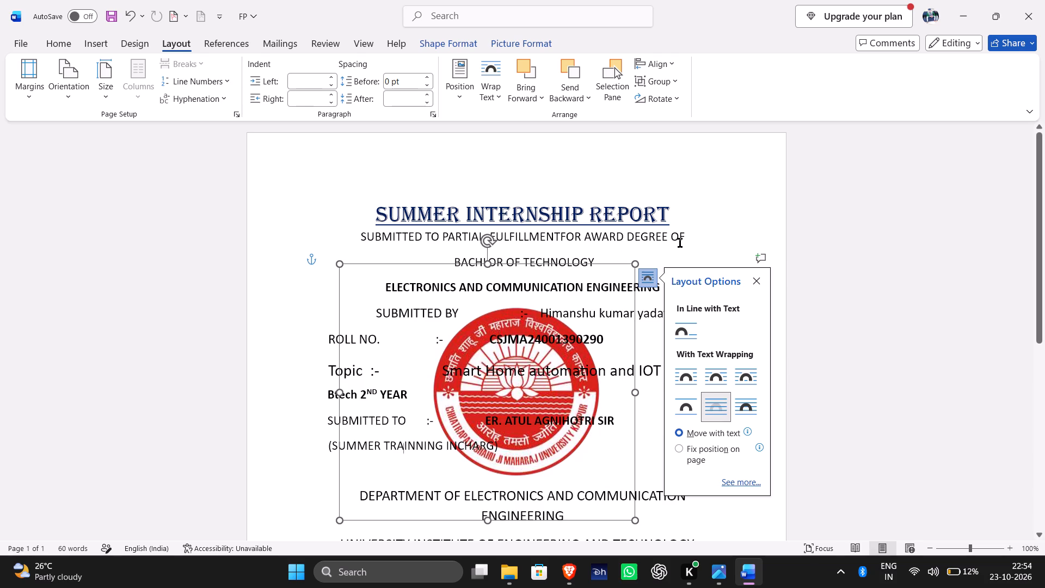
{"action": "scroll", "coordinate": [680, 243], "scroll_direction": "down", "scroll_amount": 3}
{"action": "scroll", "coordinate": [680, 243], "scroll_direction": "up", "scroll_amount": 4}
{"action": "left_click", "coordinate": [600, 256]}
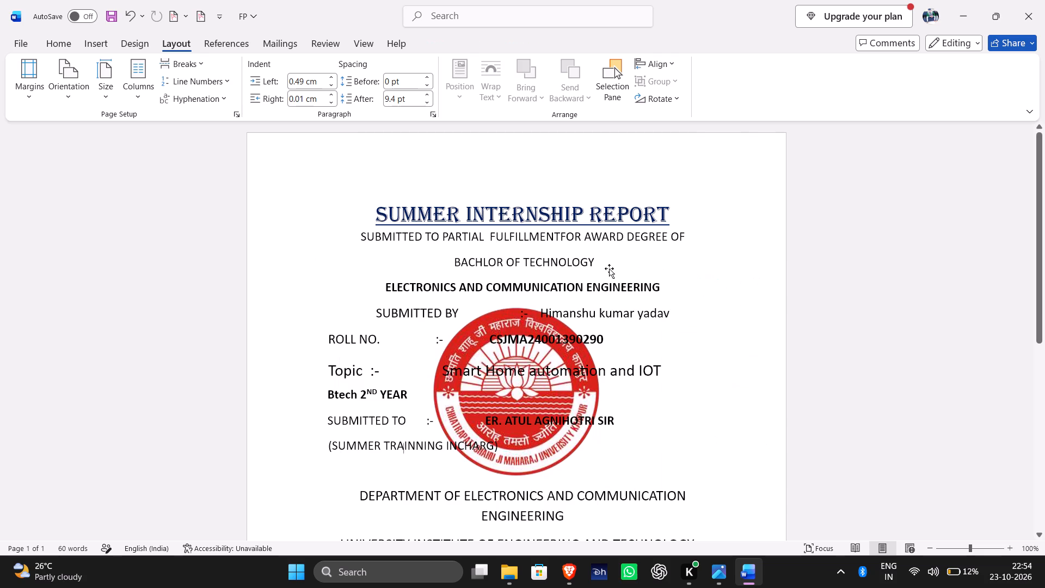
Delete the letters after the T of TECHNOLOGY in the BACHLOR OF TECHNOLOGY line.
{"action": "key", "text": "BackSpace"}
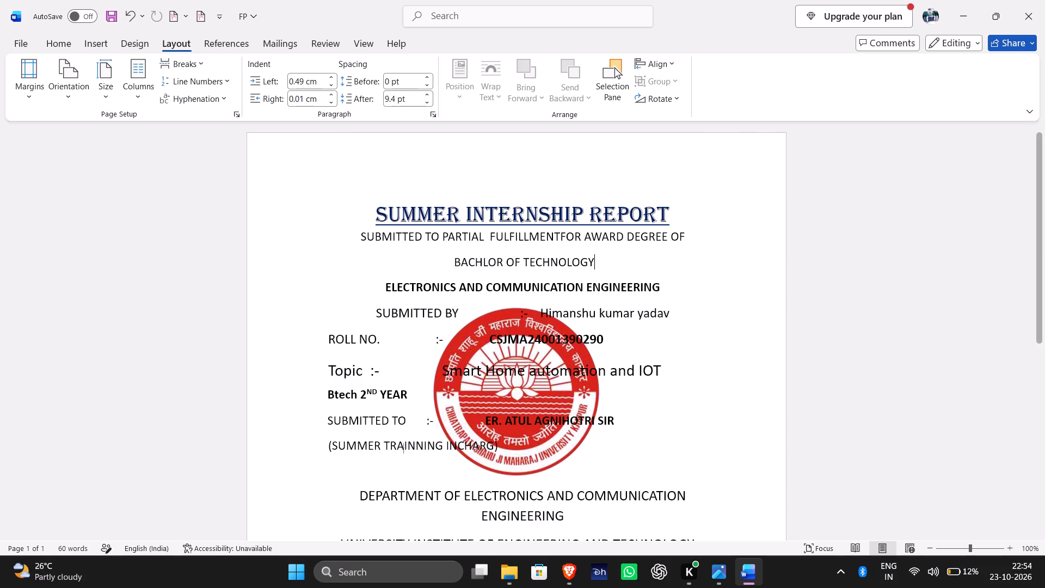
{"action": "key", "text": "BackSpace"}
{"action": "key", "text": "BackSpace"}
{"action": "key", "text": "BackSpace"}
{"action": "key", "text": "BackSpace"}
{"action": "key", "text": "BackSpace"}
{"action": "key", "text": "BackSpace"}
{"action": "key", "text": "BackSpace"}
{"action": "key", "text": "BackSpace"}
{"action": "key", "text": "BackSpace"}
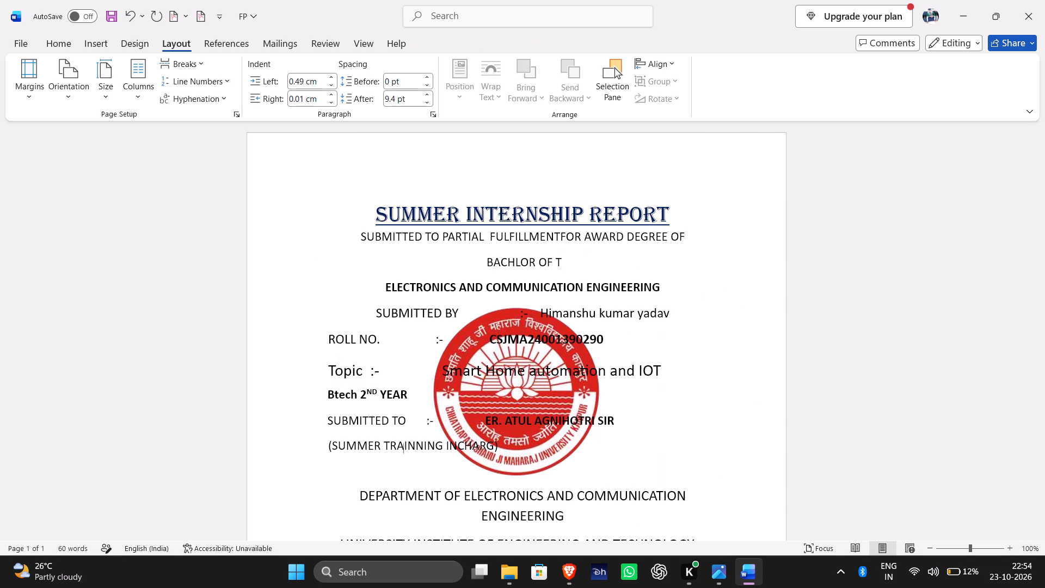
Close the FP report document in Word.
{"action": "left_click", "coordinate": [1040, 0]}
{"action": "left_click", "coordinate": [609, 307]}
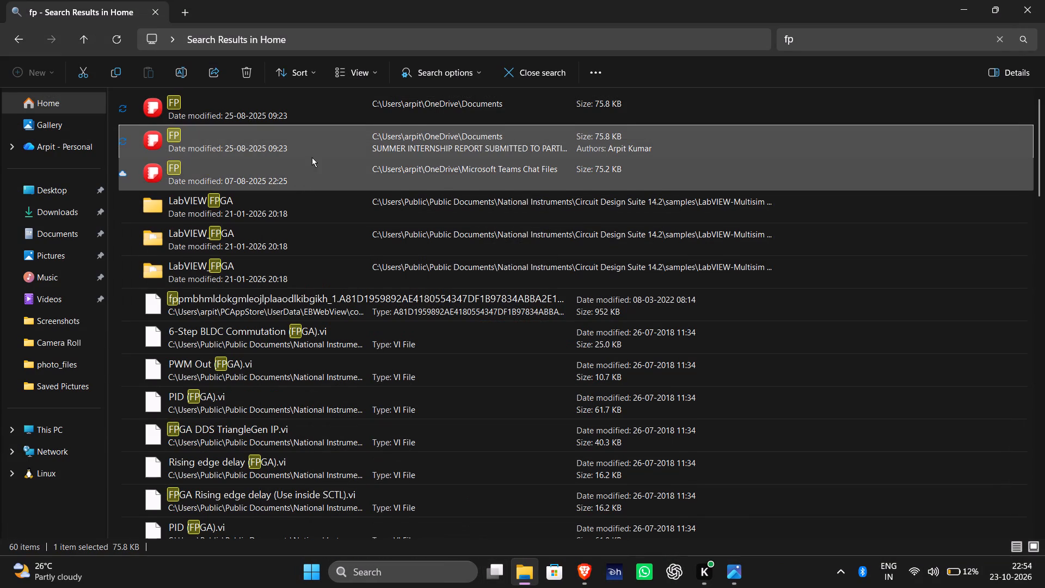
Reopen the first FP PDF from the search results, review its internship report cover page, and close it.
{"action": "triple_click", "coordinate": [288, 115]}
{"action": "left_click", "coordinate": [288, 115]}
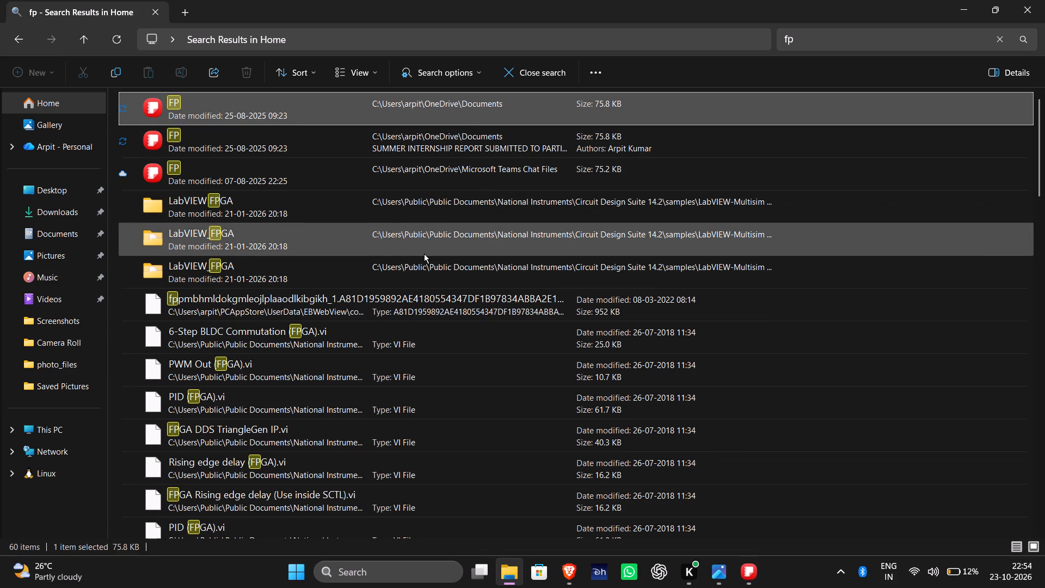
{"action": "left_click", "coordinate": [327, 109]}
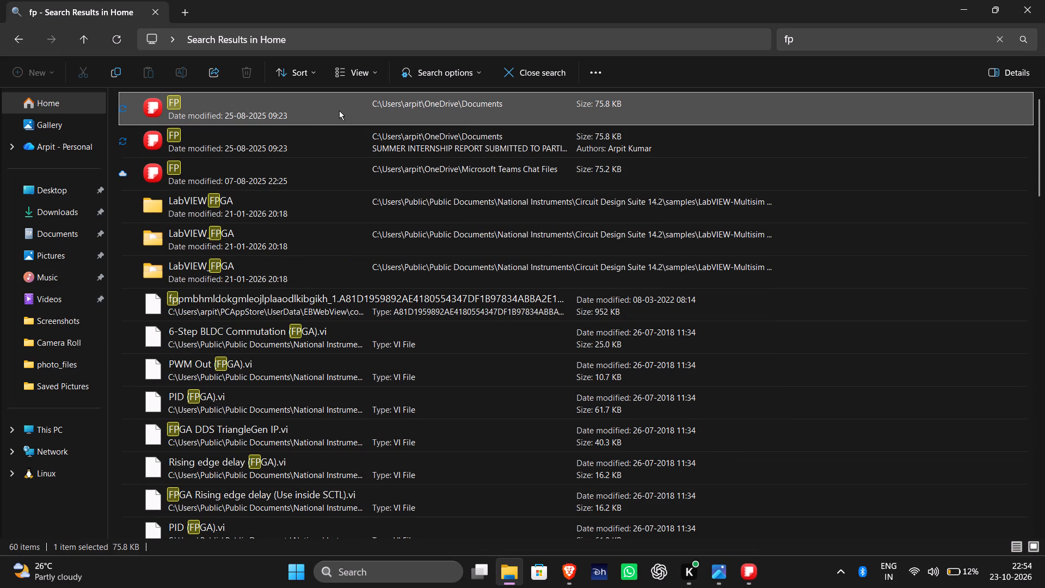
{"action": "triple_click", "coordinate": [339, 111]}
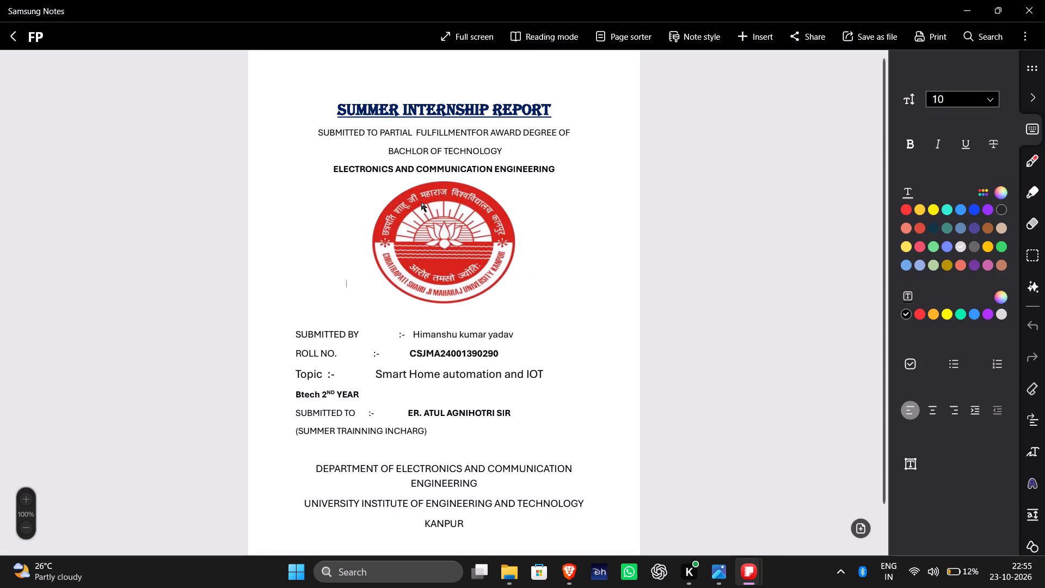
{"action": "left_click", "coordinate": [1044, 0]}
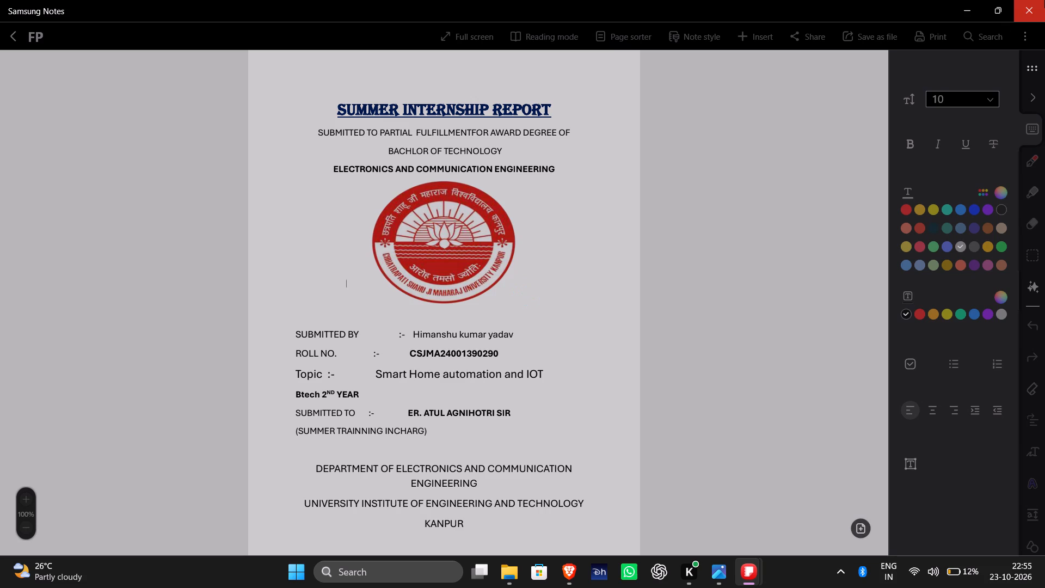
{"action": "left_click", "coordinate": [1044, 0]}
{"action": "left_click", "coordinate": [1044, 0]}
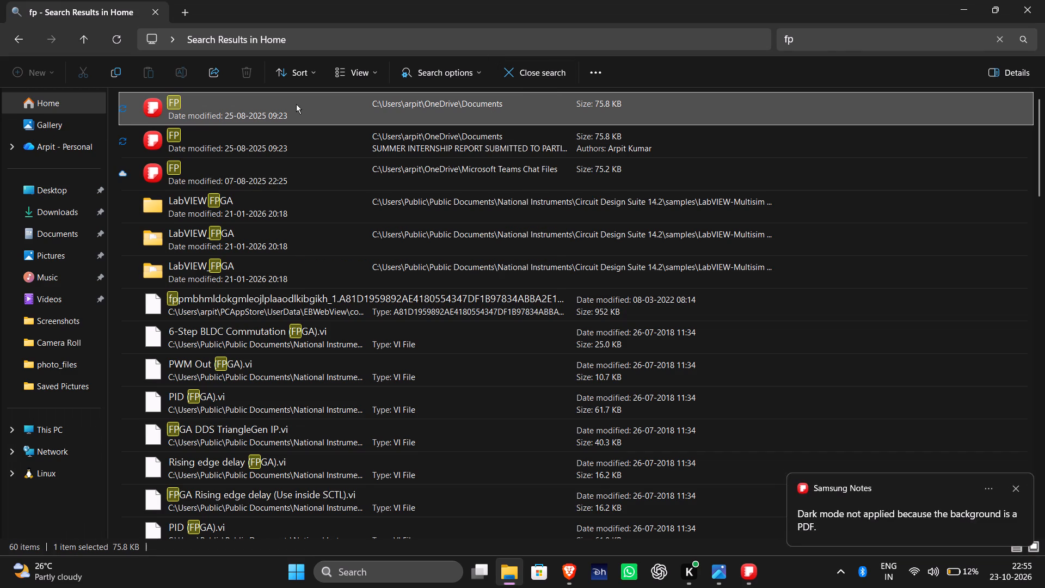
{"action": "right_click", "coordinate": [296, 104]}
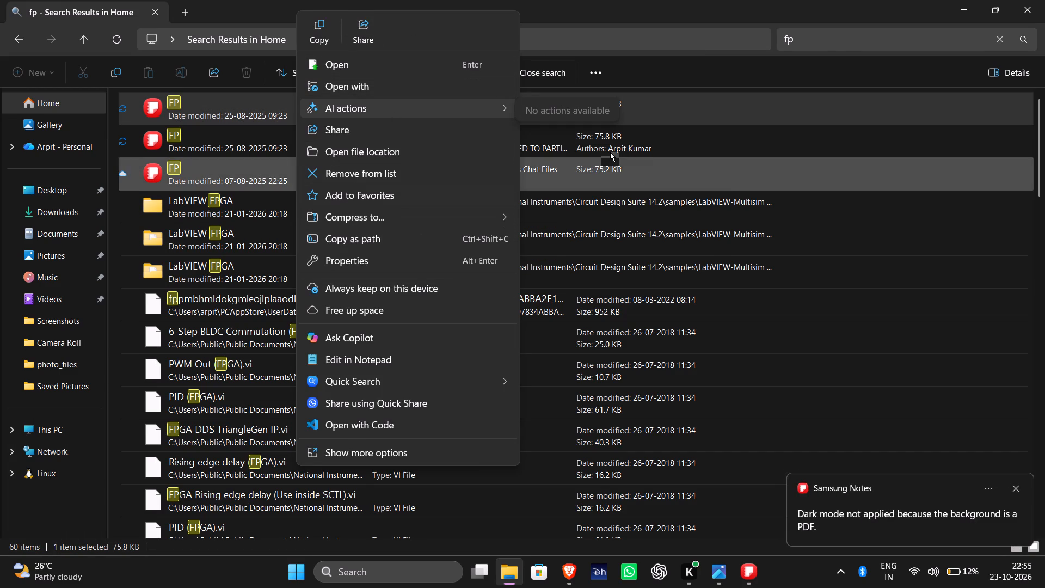
{"action": "left_click", "coordinate": [671, 107]}
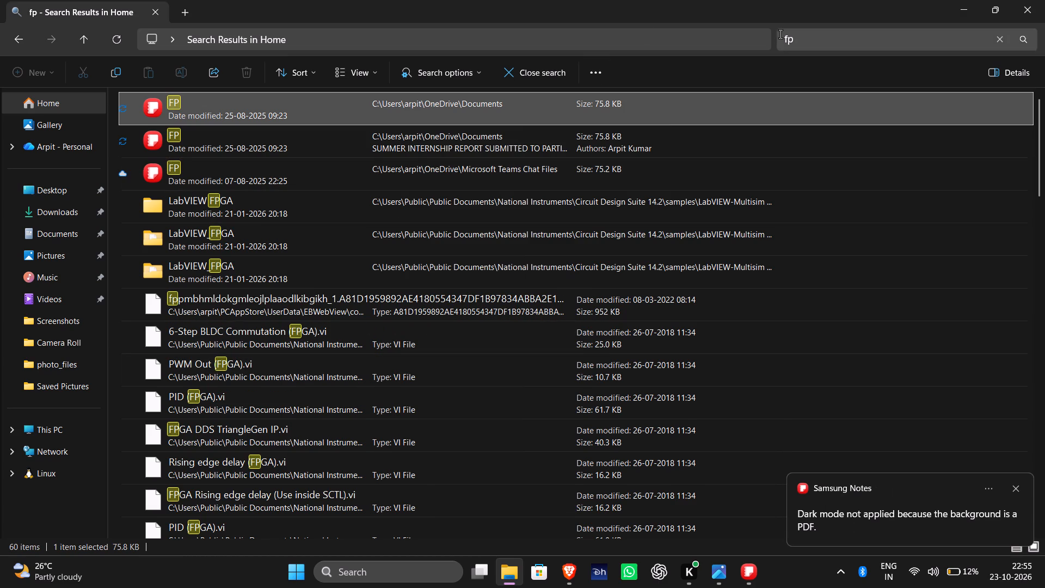
Change the file search term to "front".
{"action": "double_click", "coordinate": [800, 35]}
{"action": "key", "text": "BackSpace"}
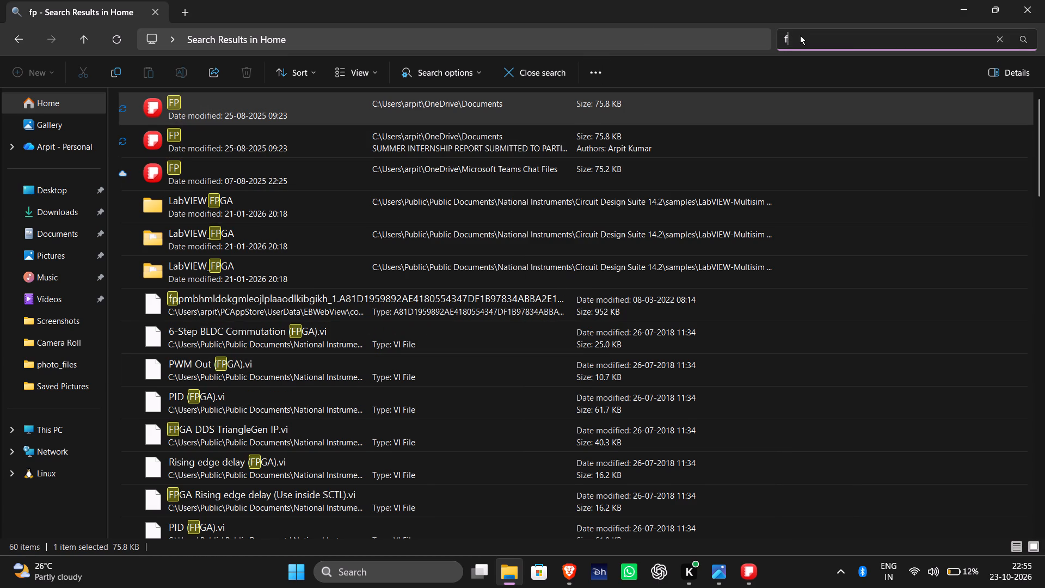
{"action": "key", "text": "r"}
{"action": "type", "text": "ont"}
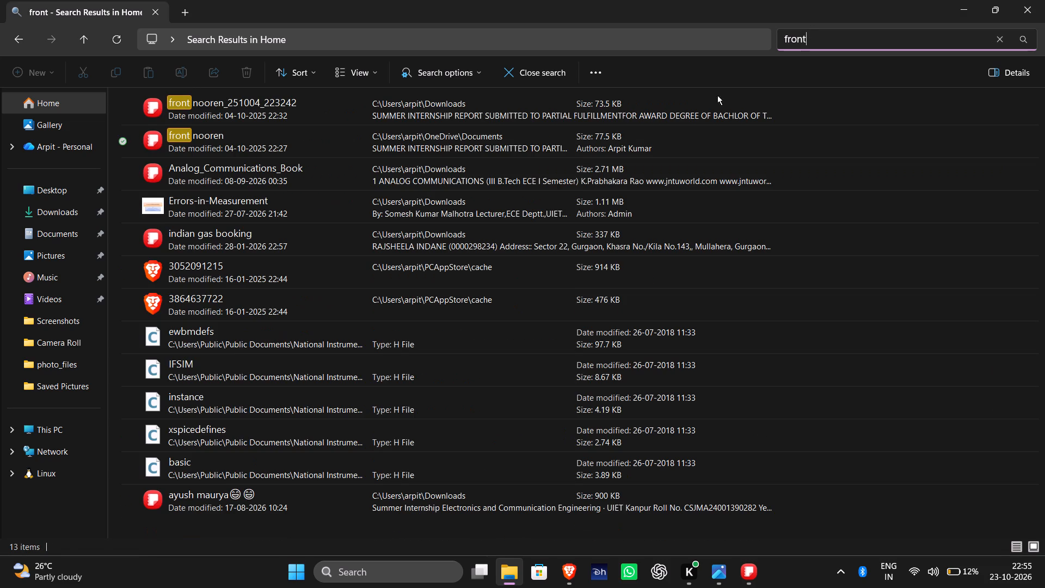
Open the front nooren_251004_223242 PDF from the search results, review its internship report cover page, and close it.
{"action": "triple_click", "coordinate": [322, 107]}
{"action": "left_click", "coordinate": [322, 107]}
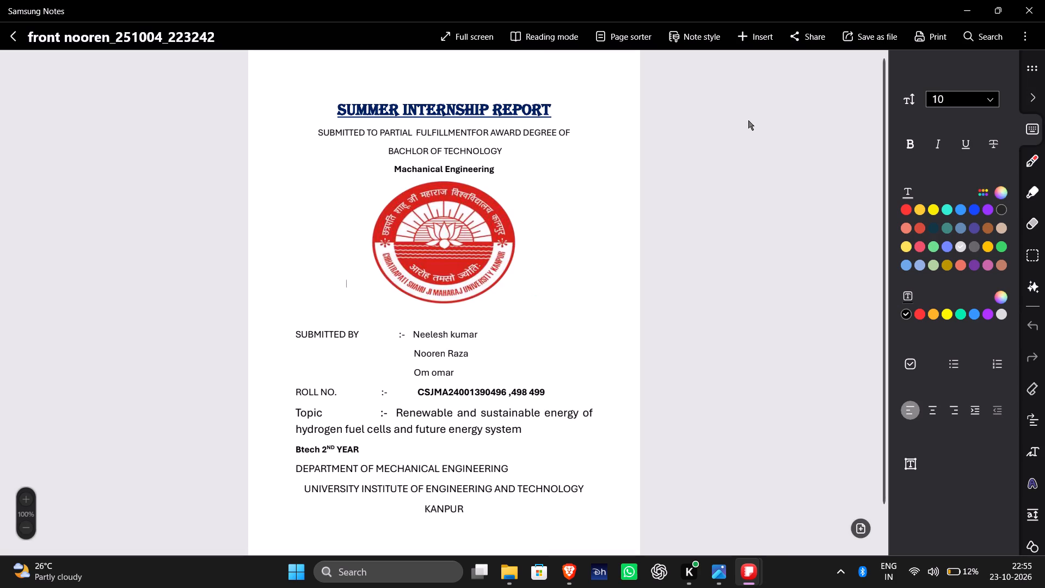
{"action": "left_click", "coordinate": [512, 105]}
{"action": "left_click", "coordinate": [1044, 0]}
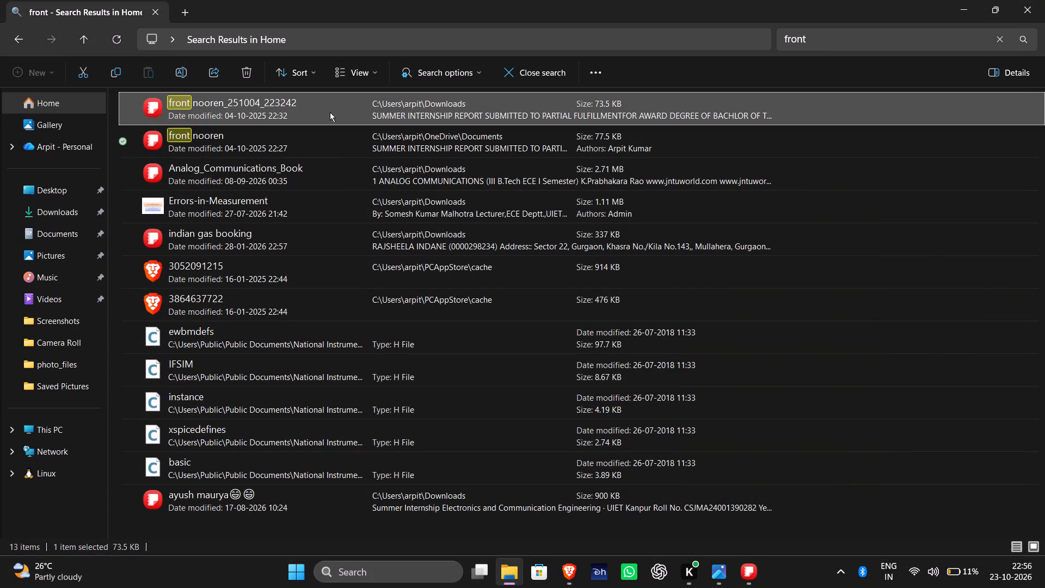
Open the front nooren_251004_223242 PDF with Word, chosen from the other available apps.
{"action": "right_click", "coordinate": [333, 100]}
{"action": "right_click", "coordinate": [333, 100]}
{"action": "right_click", "coordinate": [333, 100]}
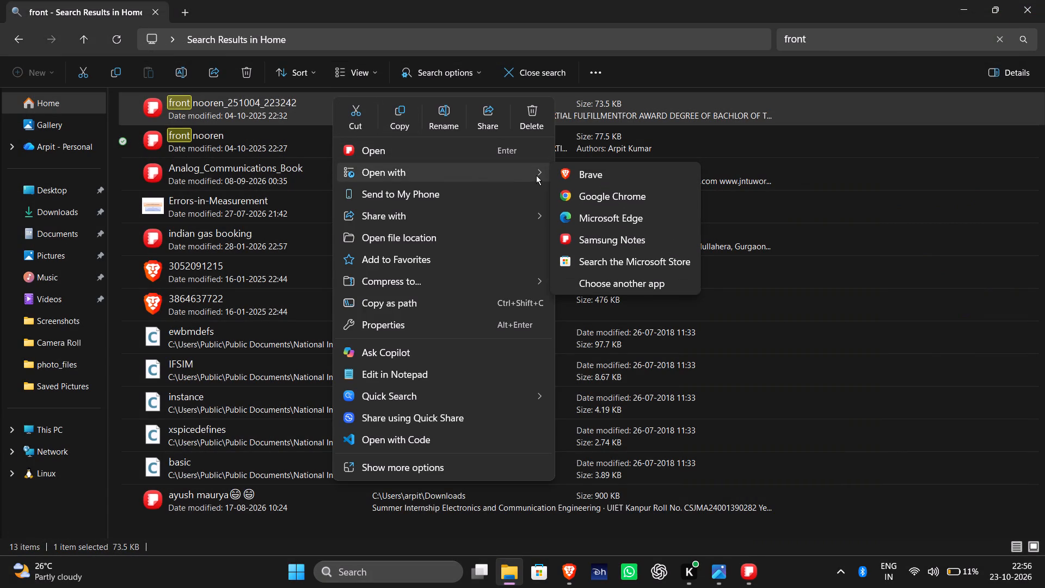
{"action": "left_click", "coordinate": [576, 284]}
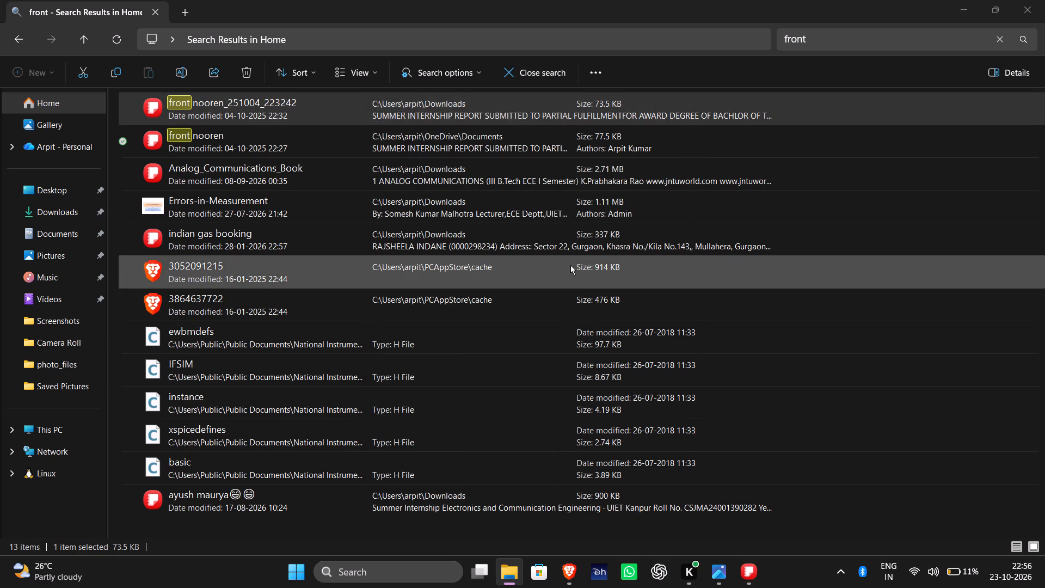
{"action": "scroll", "coordinate": [161, 587], "scroll_direction": "down", "scroll_amount": 2}
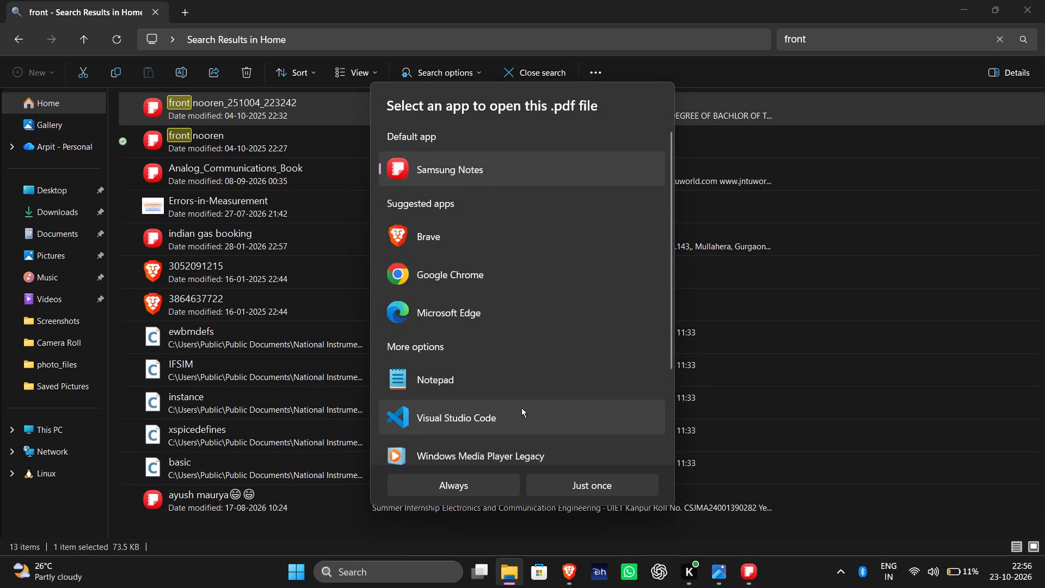
{"action": "scroll", "coordinate": [505, 400], "scroll_direction": "down", "scroll_amount": 2}
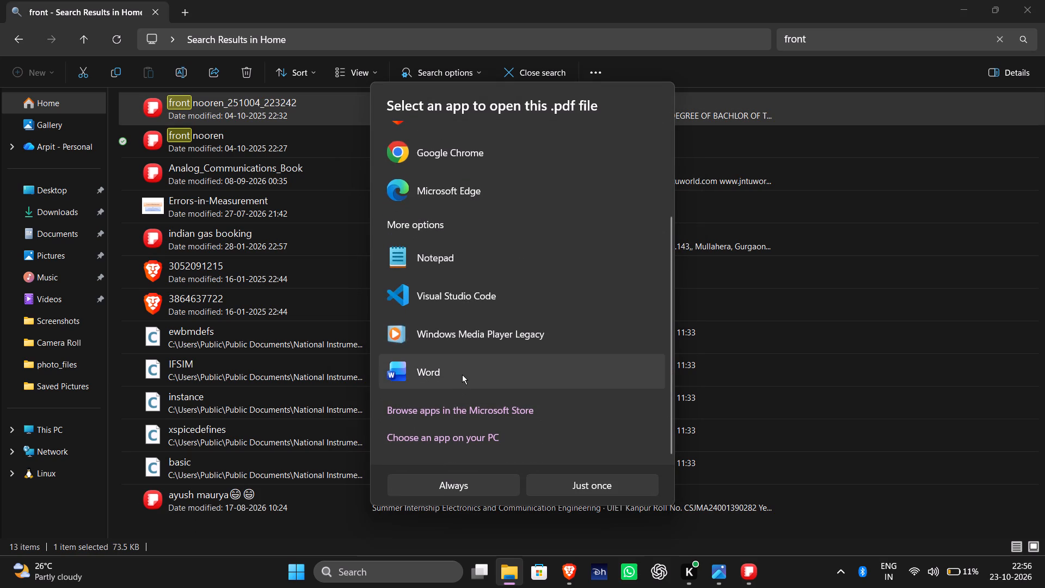
{"action": "double_click", "coordinate": [462, 375]}
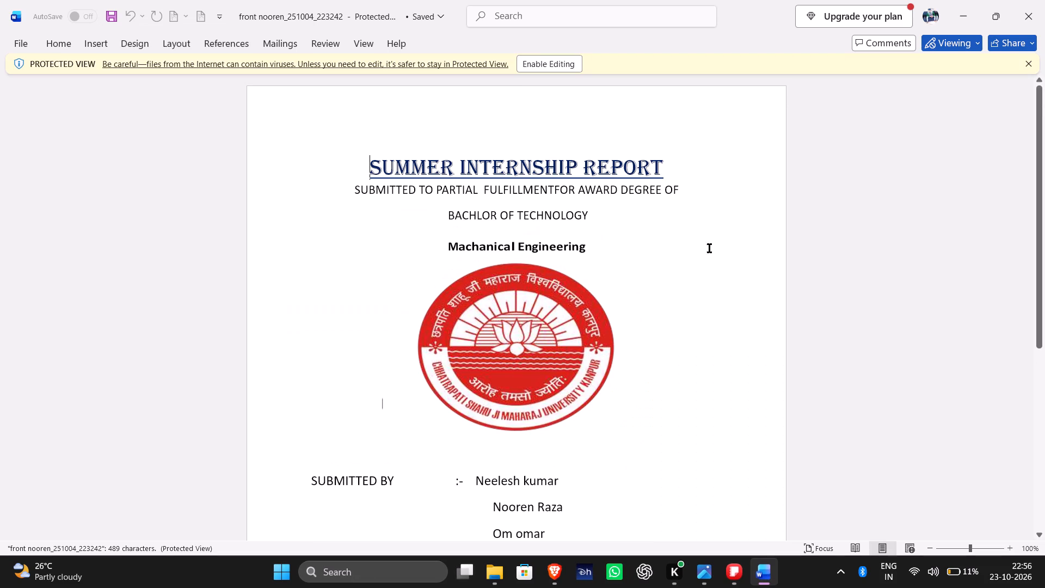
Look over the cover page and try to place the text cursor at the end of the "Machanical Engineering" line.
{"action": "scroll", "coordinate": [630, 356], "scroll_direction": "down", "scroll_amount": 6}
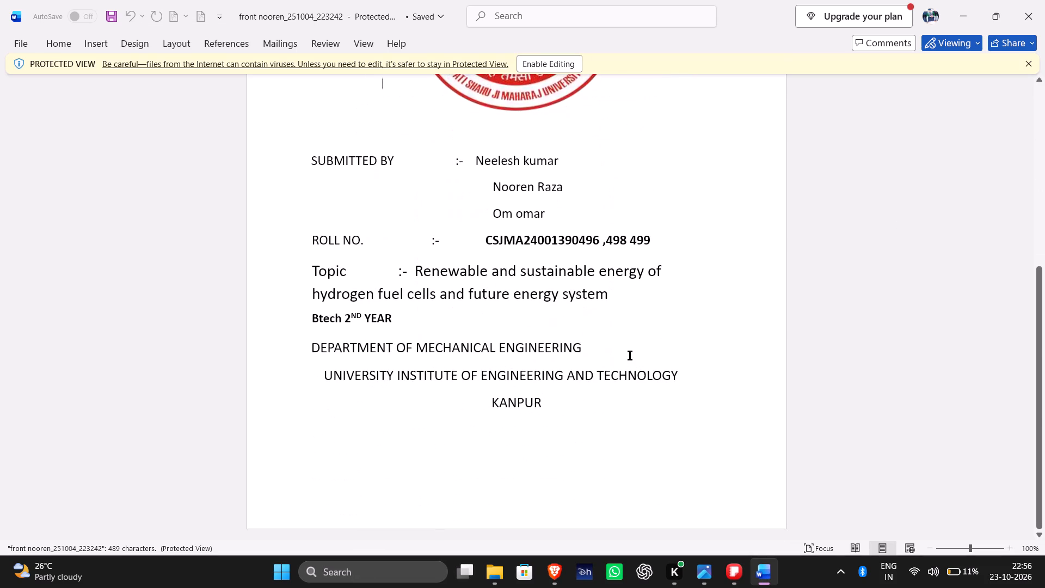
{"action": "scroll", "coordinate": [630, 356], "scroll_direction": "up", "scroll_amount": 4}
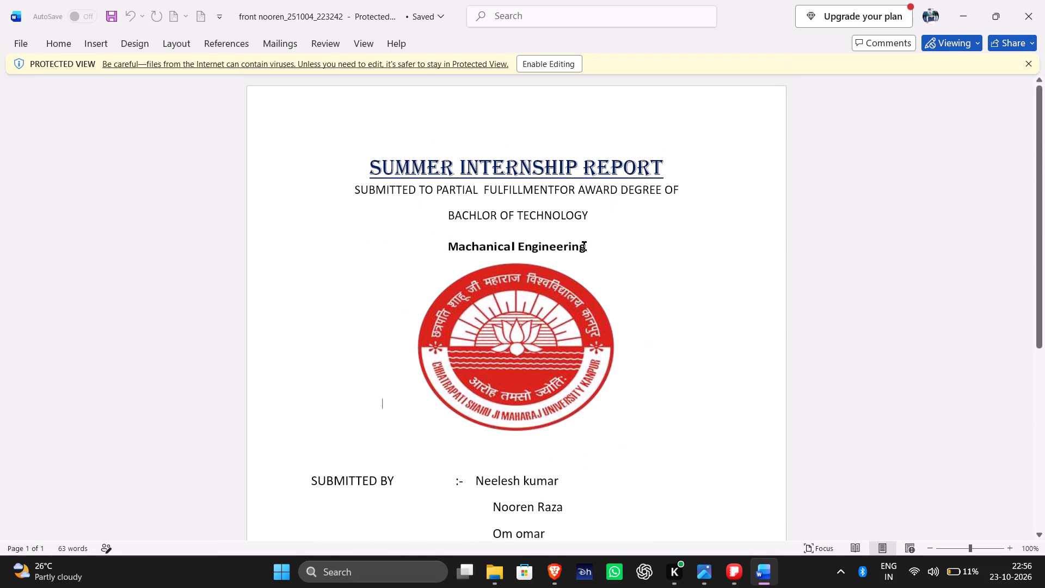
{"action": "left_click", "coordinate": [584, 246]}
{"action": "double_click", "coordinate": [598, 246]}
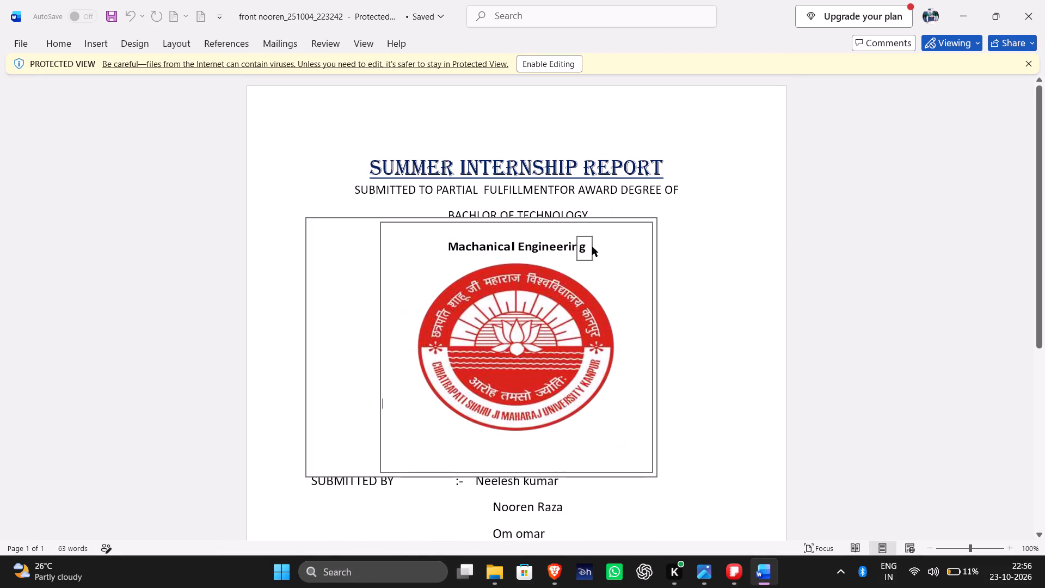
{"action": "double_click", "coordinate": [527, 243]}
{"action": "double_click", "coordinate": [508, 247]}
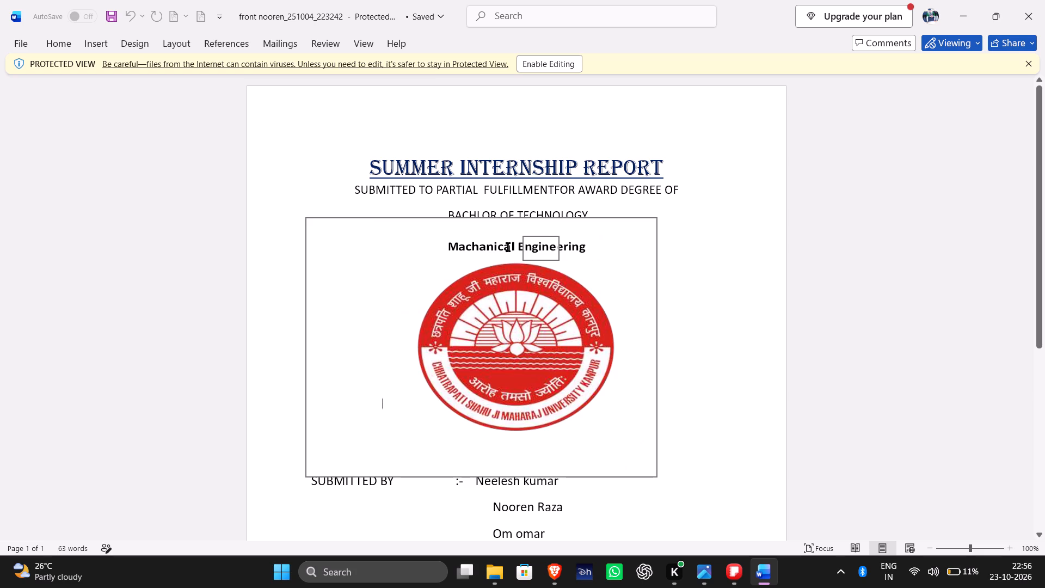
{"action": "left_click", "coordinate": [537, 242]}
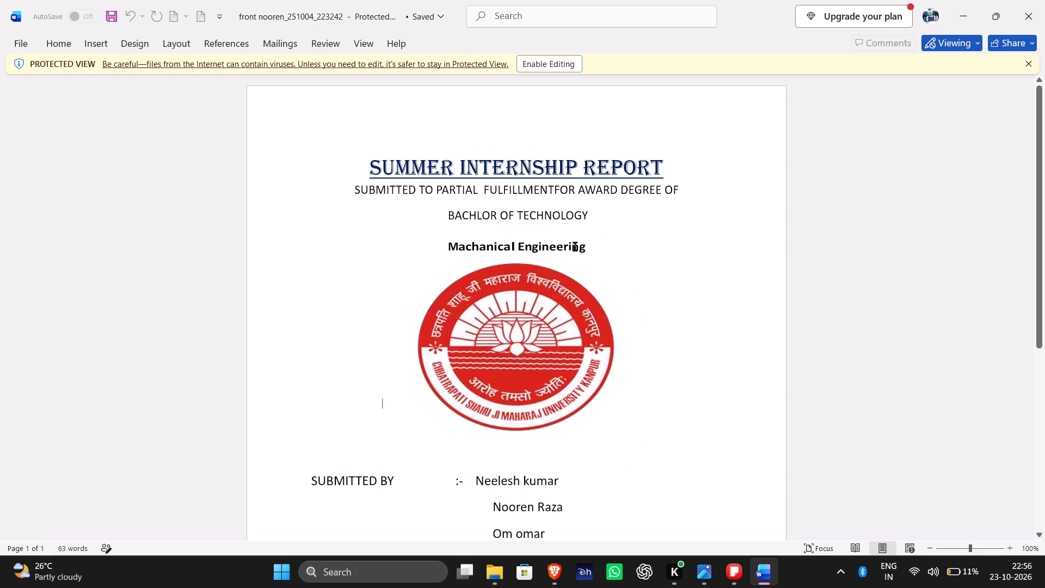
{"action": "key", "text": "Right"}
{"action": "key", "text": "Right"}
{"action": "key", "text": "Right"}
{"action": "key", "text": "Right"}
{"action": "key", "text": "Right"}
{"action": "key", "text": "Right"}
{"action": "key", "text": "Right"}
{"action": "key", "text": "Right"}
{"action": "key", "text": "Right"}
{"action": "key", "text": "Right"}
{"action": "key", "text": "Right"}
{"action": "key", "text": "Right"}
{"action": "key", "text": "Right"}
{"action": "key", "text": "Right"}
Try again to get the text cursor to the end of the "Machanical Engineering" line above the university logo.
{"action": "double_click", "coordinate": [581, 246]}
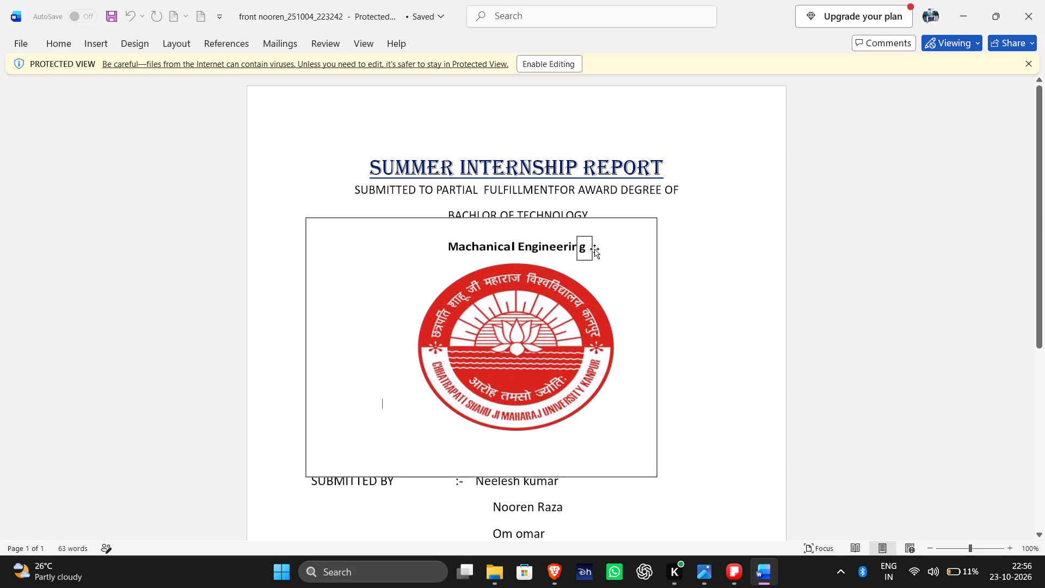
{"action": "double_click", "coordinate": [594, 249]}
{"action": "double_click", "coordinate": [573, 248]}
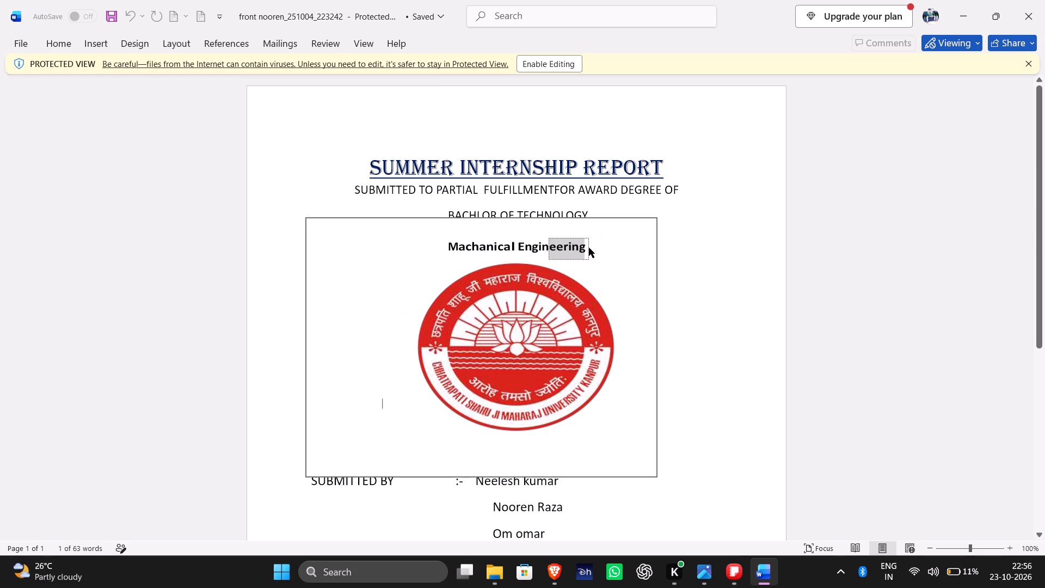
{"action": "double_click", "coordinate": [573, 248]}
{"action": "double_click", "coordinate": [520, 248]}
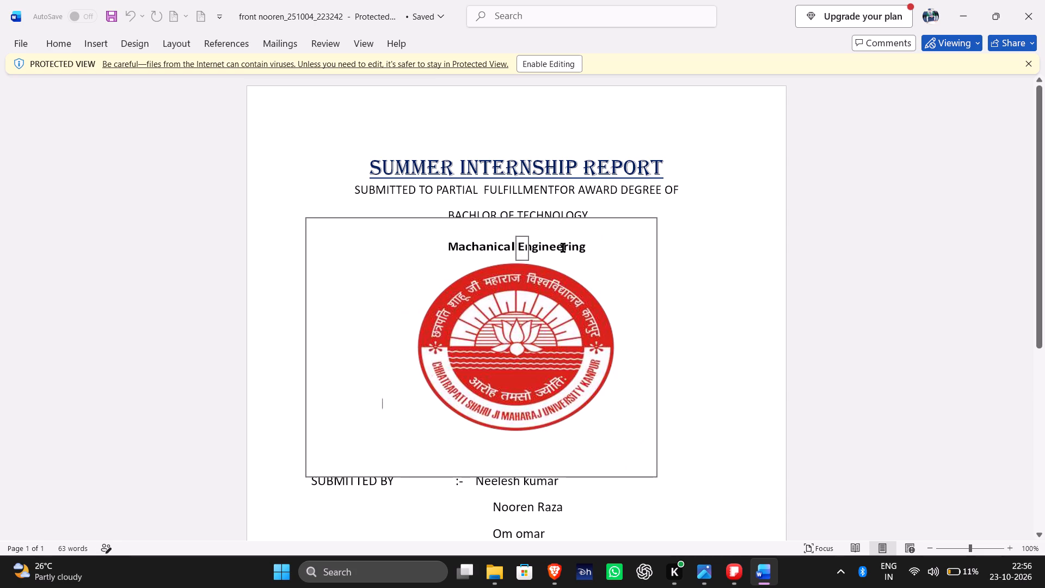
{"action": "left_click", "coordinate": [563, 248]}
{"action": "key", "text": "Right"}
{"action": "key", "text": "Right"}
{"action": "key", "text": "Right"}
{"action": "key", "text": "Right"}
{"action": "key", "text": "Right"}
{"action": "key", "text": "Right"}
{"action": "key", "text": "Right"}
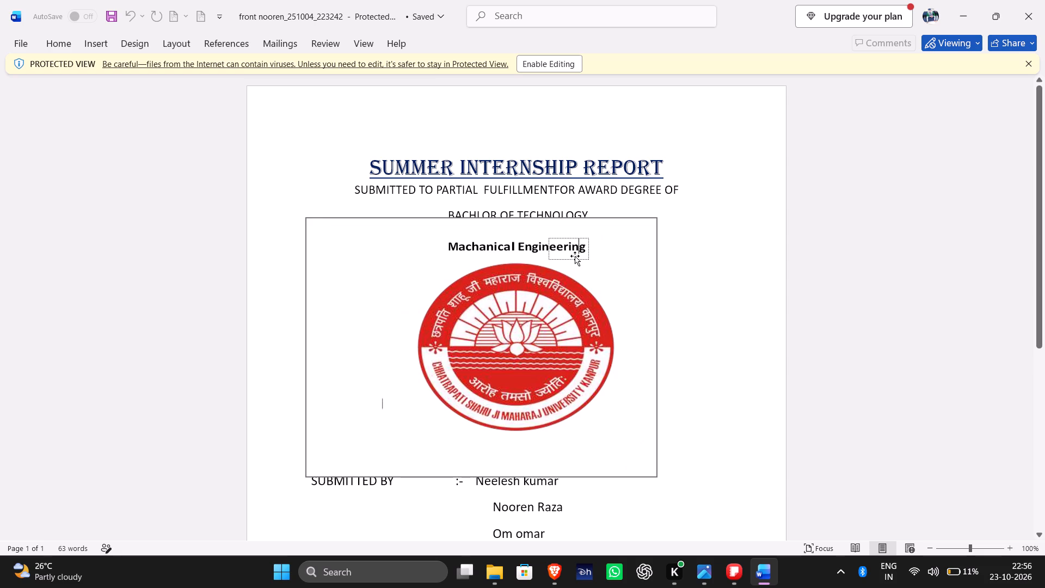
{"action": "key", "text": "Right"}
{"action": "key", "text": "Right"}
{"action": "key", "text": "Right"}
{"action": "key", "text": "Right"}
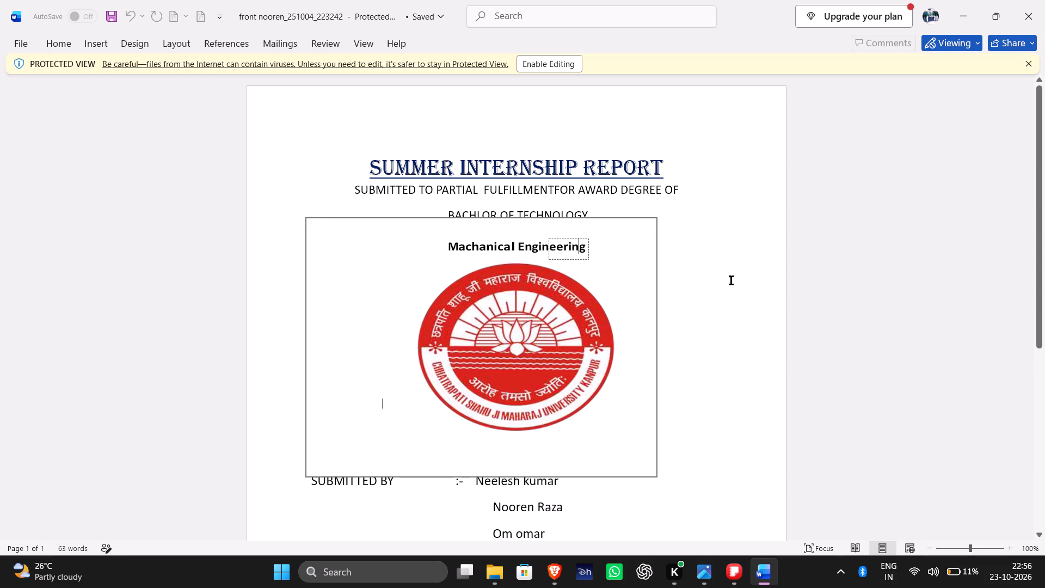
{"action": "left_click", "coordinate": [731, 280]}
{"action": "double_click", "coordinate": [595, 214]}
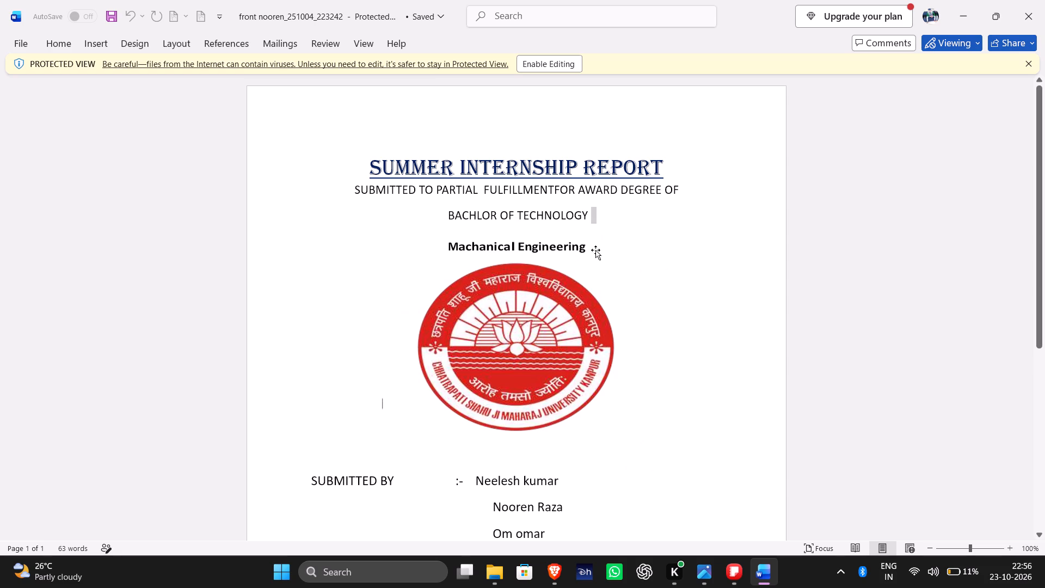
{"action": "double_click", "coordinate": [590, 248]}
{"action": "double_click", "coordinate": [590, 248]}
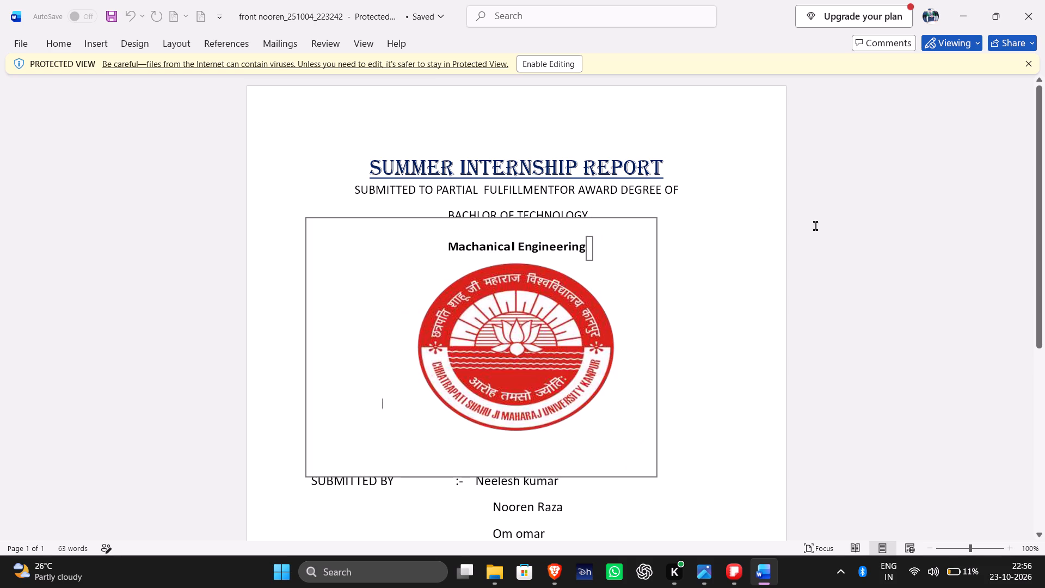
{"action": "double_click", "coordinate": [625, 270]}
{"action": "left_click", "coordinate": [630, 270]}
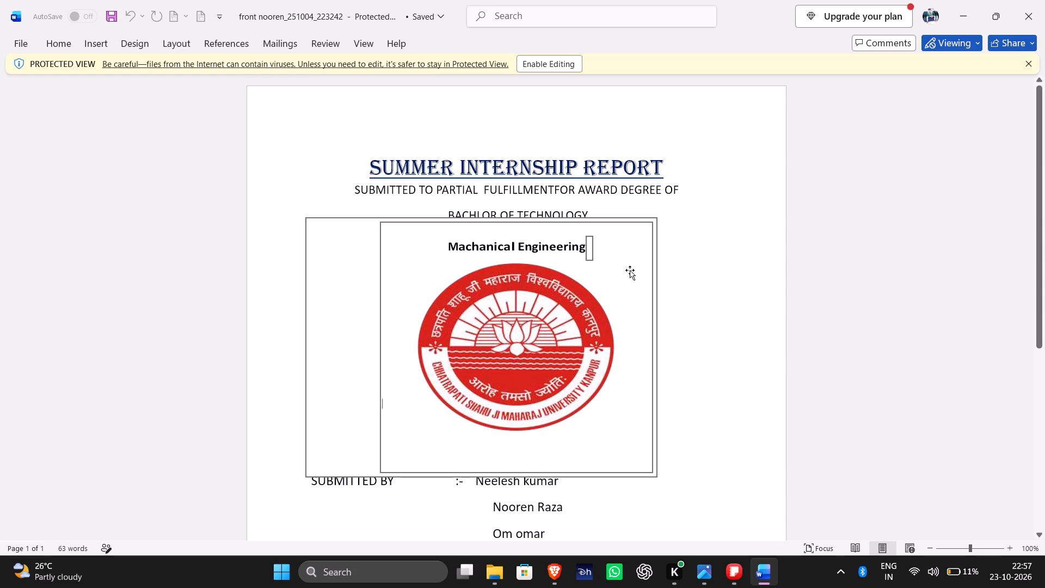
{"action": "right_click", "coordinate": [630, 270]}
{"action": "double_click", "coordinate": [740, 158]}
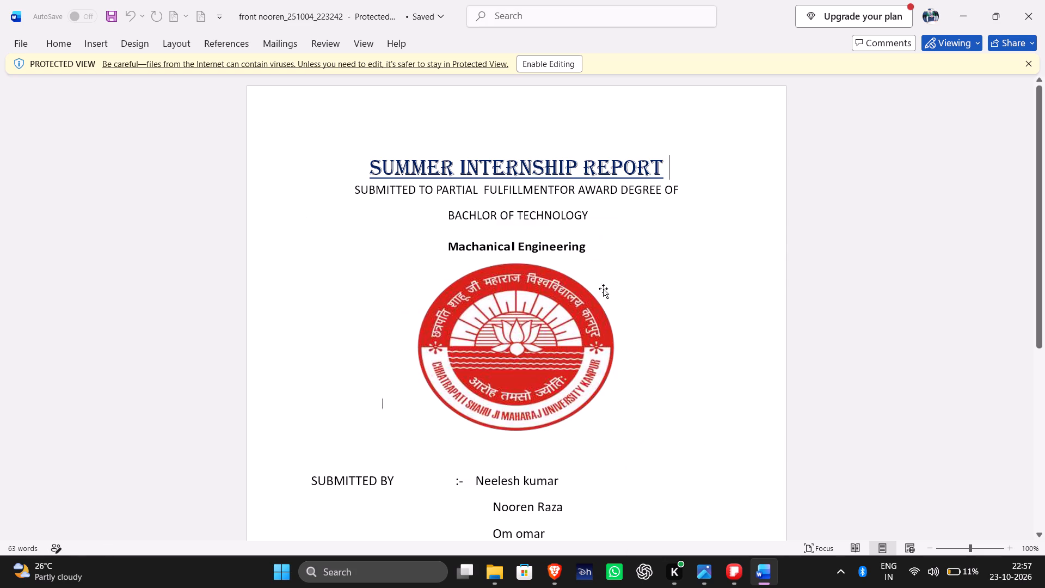
Enable editing for the protected cover page document.
{"action": "left_click", "coordinate": [552, 68]}
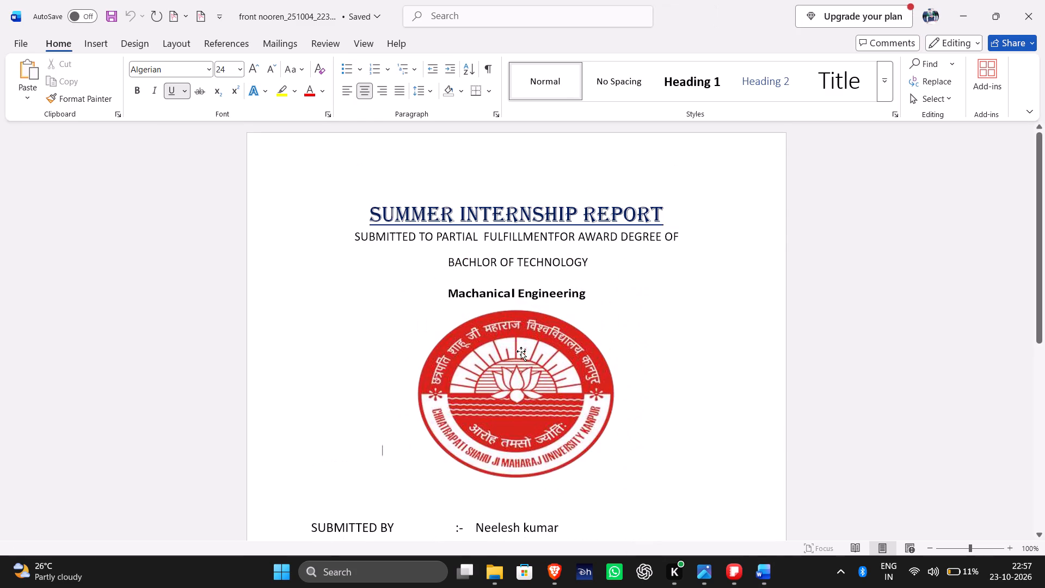
Set the text wrapping of the object holding the university logo and "Machanical Engineering" line to Behind Text.
{"action": "double_click", "coordinate": [521, 351]}
{"action": "double_click", "coordinate": [676, 280]}
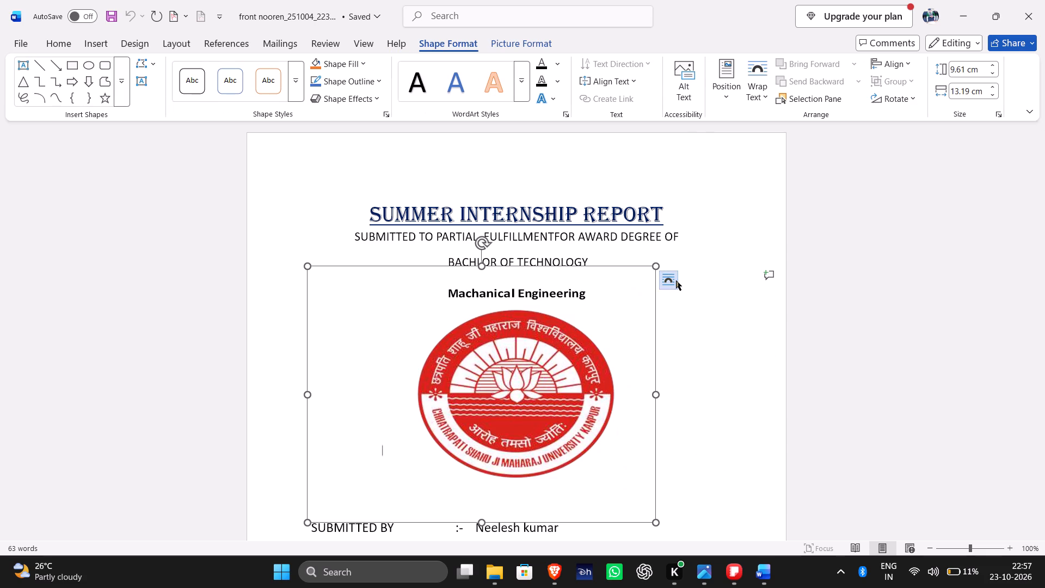
{"action": "double_click", "coordinate": [672, 284]}
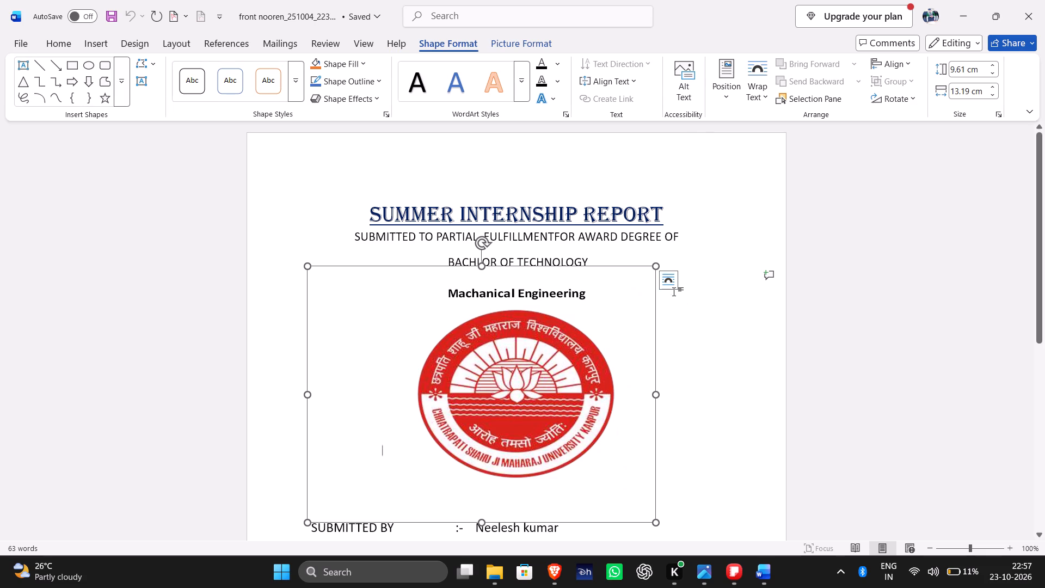
{"action": "left_click", "coordinate": [670, 284]}
{"action": "right_click_drag", "start_coordinate": [707, 348], "coordinate": [711, 360]}
{"action": "right_click_drag", "start_coordinate": [711, 360], "coordinate": [713, 367]}
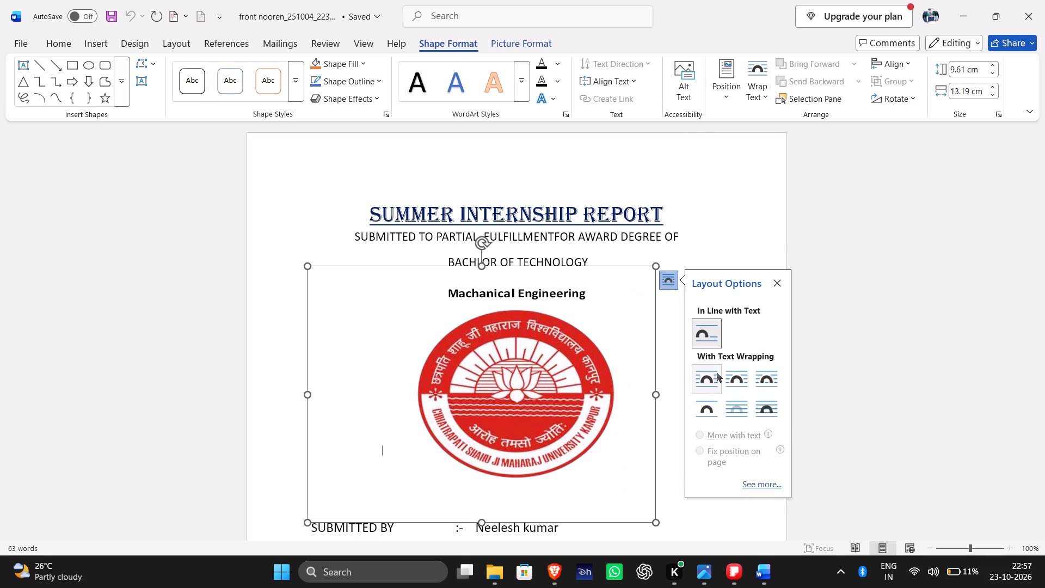
{"action": "left_click", "coordinate": [737, 406]}
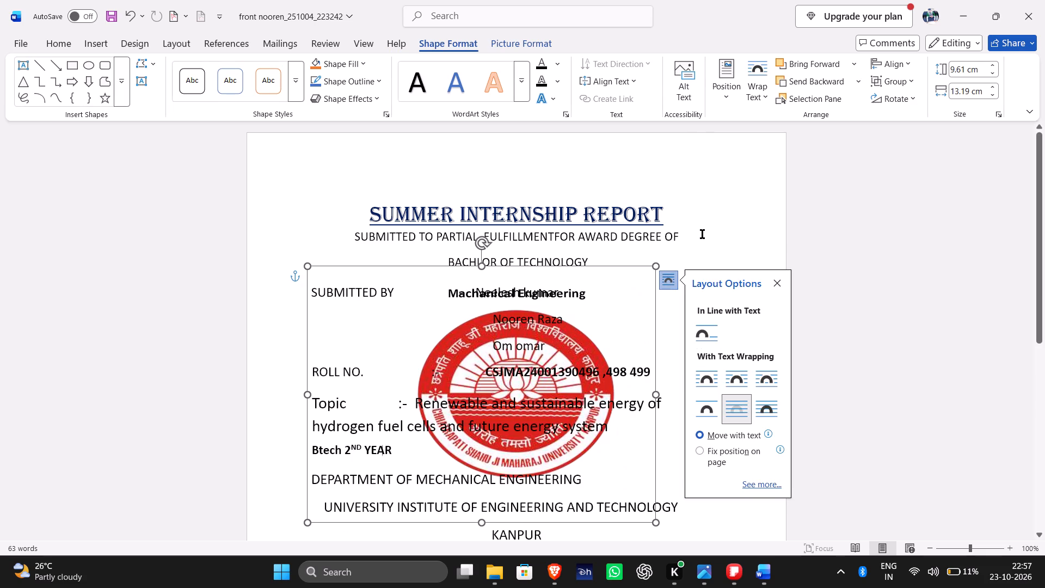
{"action": "left_click", "coordinate": [700, 240]}
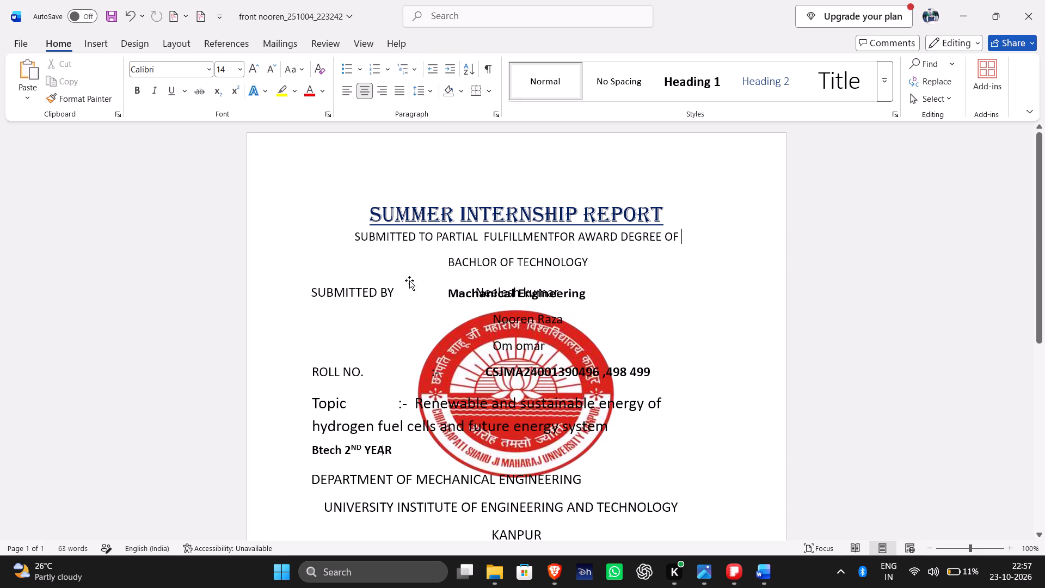
Insert eight blank lines before the "SUBMITTED BY" line to move the submission details below the university logo.
{"action": "left_click", "coordinate": [306, 285]}
{"action": "key", "text": "Return"}
{"action": "key", "text": "Return"}
{"action": "key", "text": "Return"}
{"action": "key", "text": "Return"}
{"action": "key", "text": "Return"}
{"action": "key", "text": "Return"}
{"action": "key", "text": "Return"}
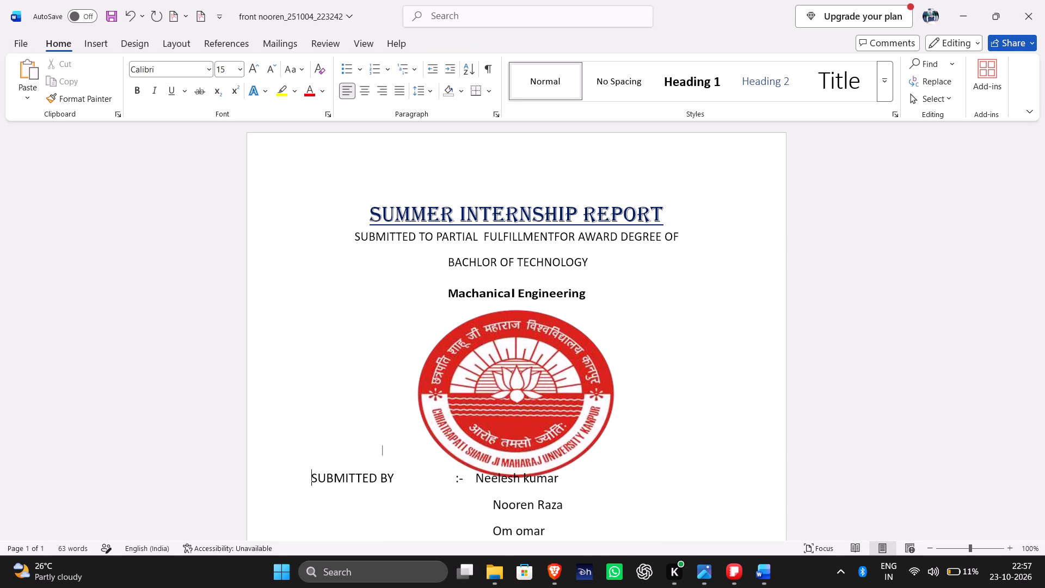
{"action": "key", "text": "Return"}
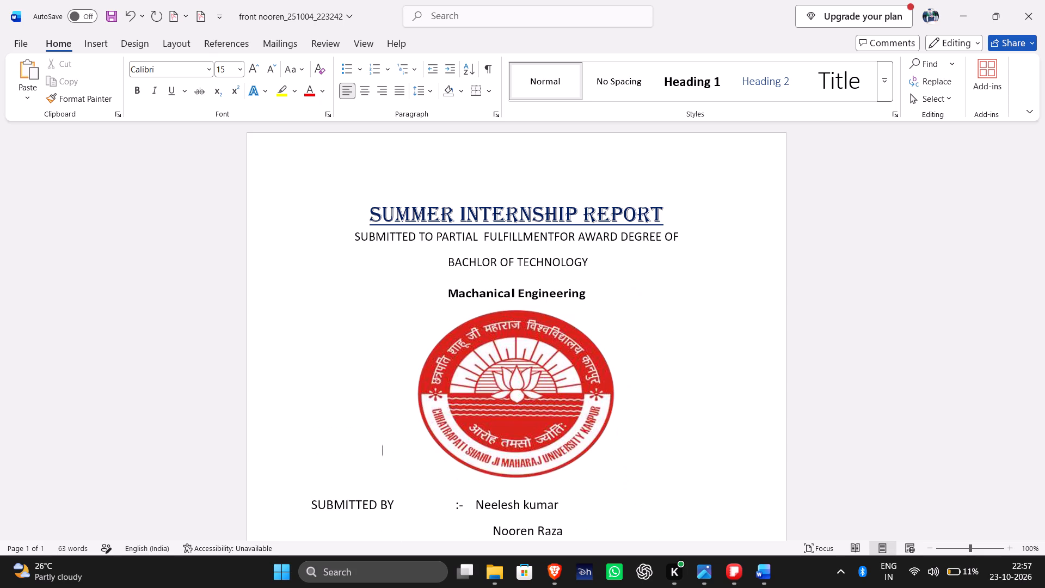
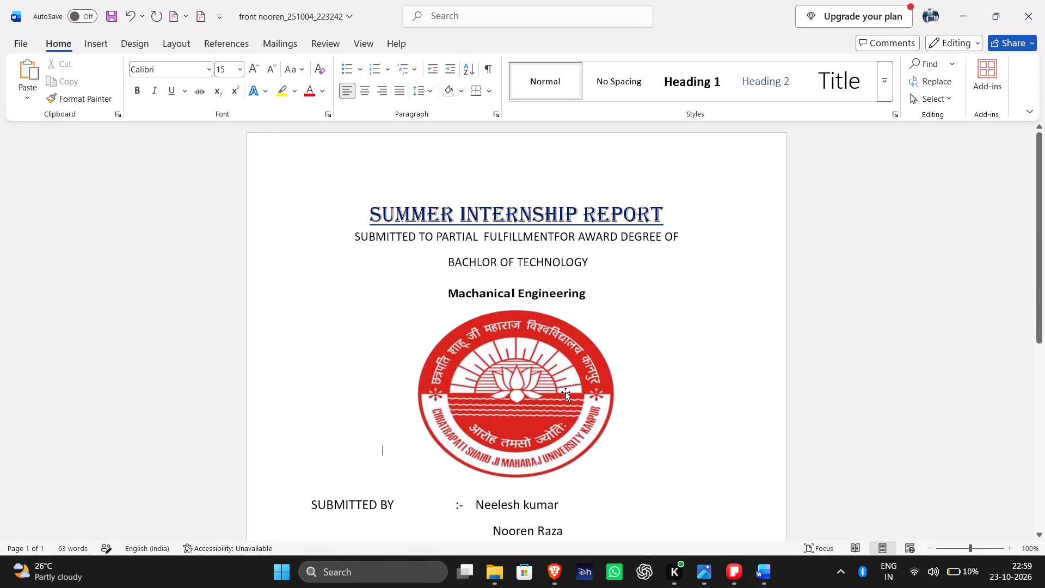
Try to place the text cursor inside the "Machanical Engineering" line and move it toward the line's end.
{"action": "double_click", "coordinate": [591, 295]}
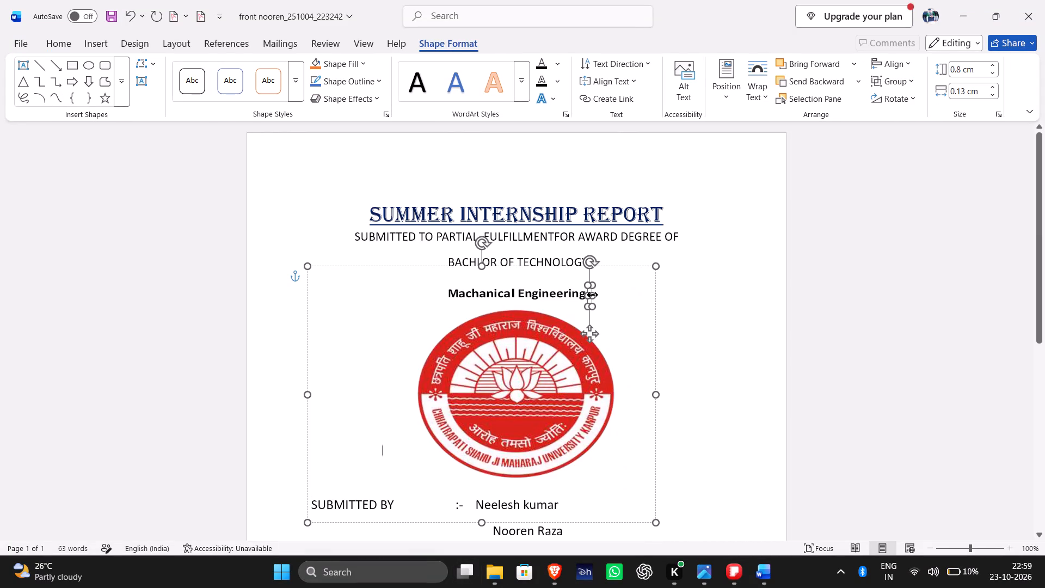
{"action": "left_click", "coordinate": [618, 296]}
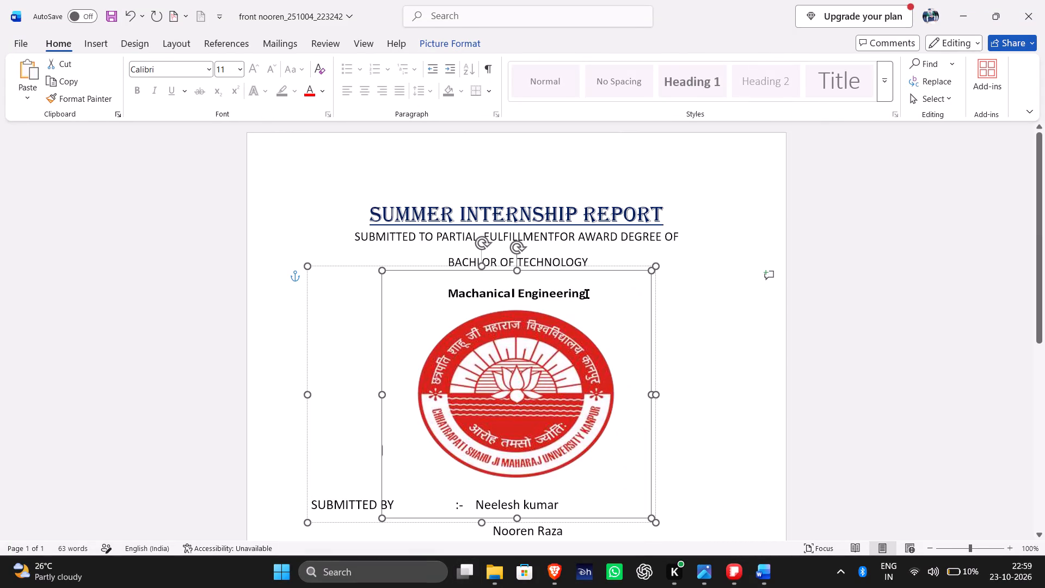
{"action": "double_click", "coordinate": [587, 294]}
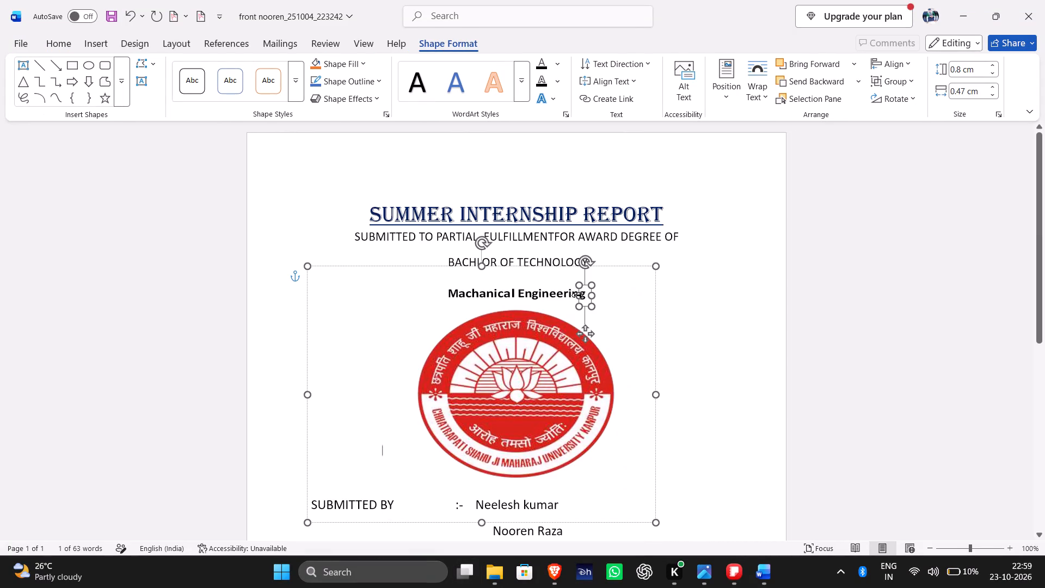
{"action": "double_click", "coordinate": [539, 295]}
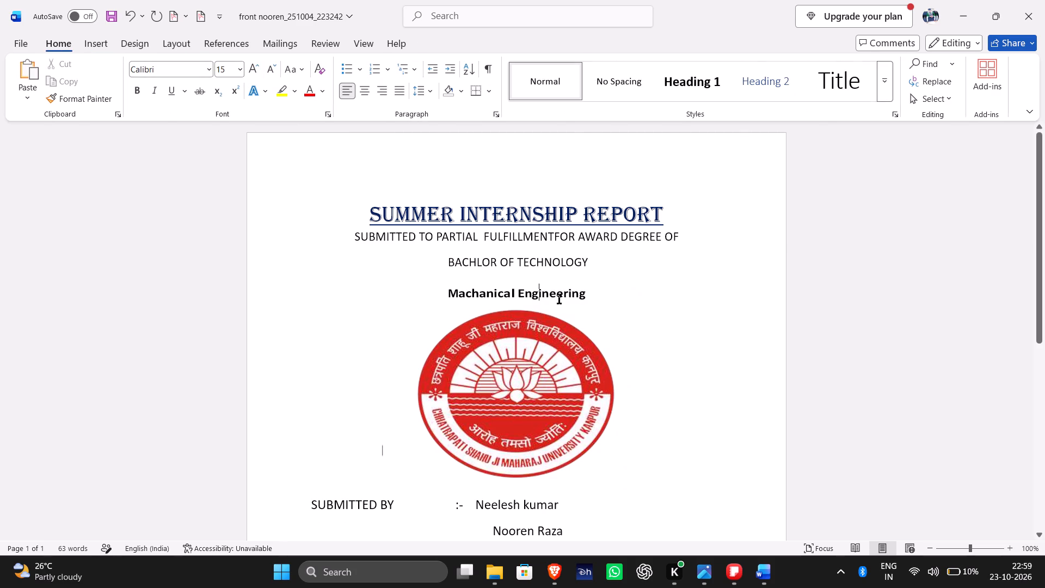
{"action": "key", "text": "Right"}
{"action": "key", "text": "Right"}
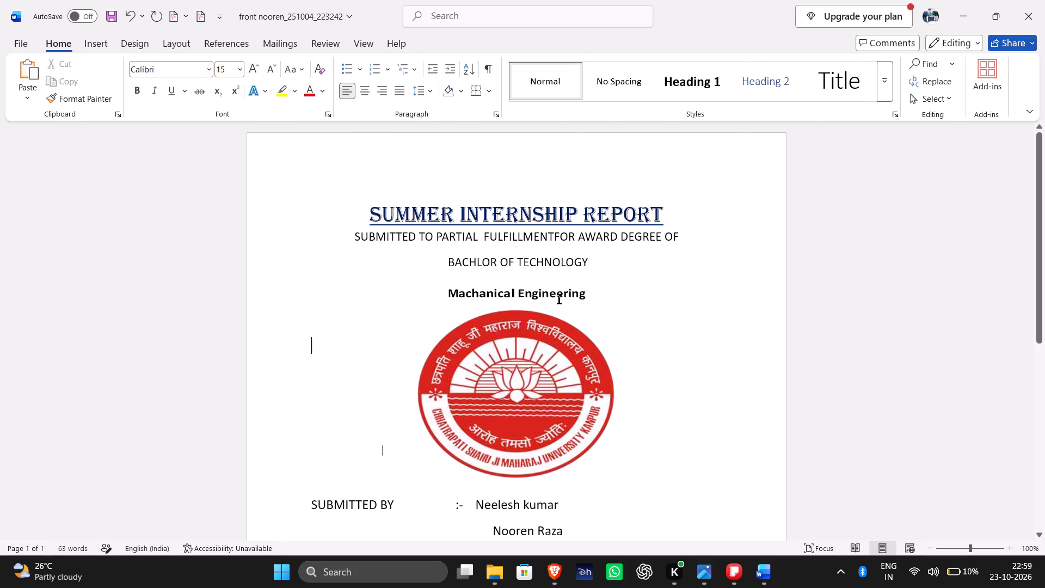
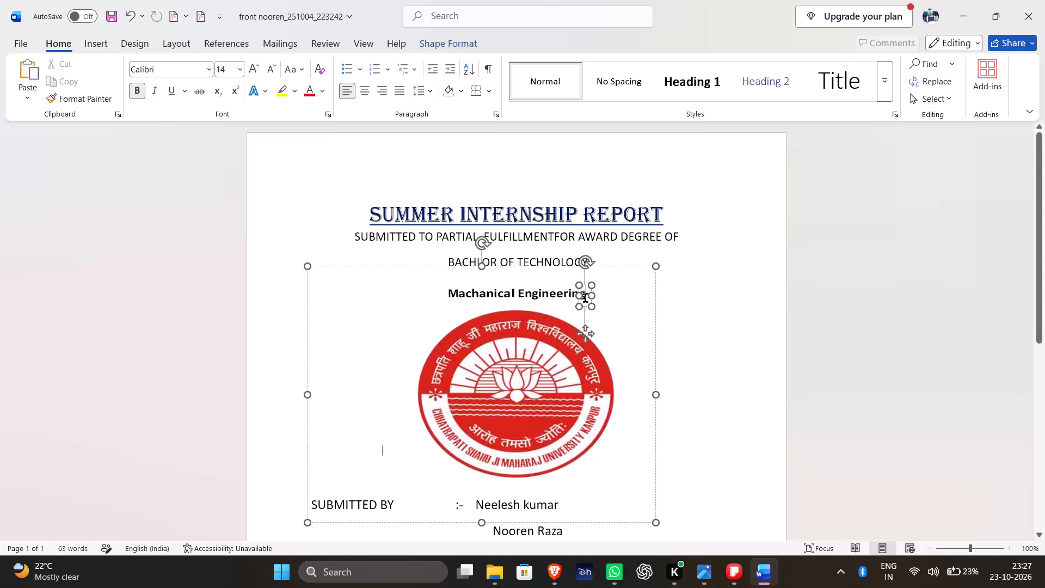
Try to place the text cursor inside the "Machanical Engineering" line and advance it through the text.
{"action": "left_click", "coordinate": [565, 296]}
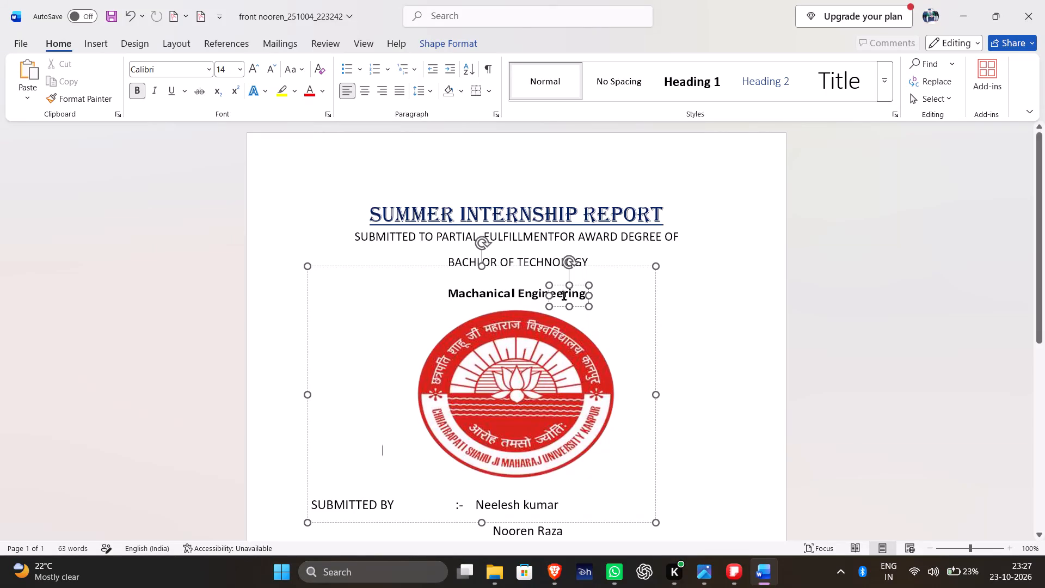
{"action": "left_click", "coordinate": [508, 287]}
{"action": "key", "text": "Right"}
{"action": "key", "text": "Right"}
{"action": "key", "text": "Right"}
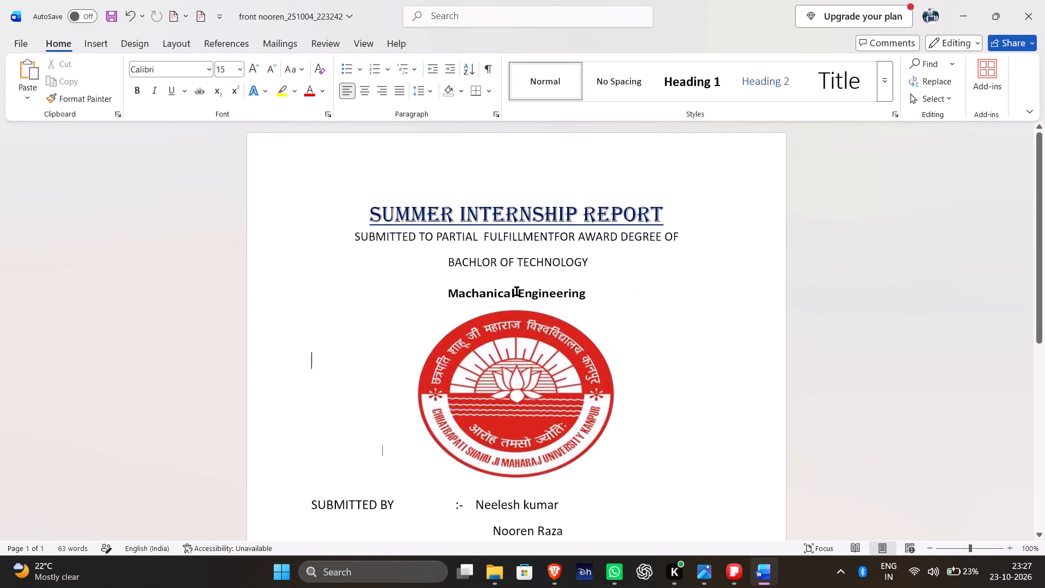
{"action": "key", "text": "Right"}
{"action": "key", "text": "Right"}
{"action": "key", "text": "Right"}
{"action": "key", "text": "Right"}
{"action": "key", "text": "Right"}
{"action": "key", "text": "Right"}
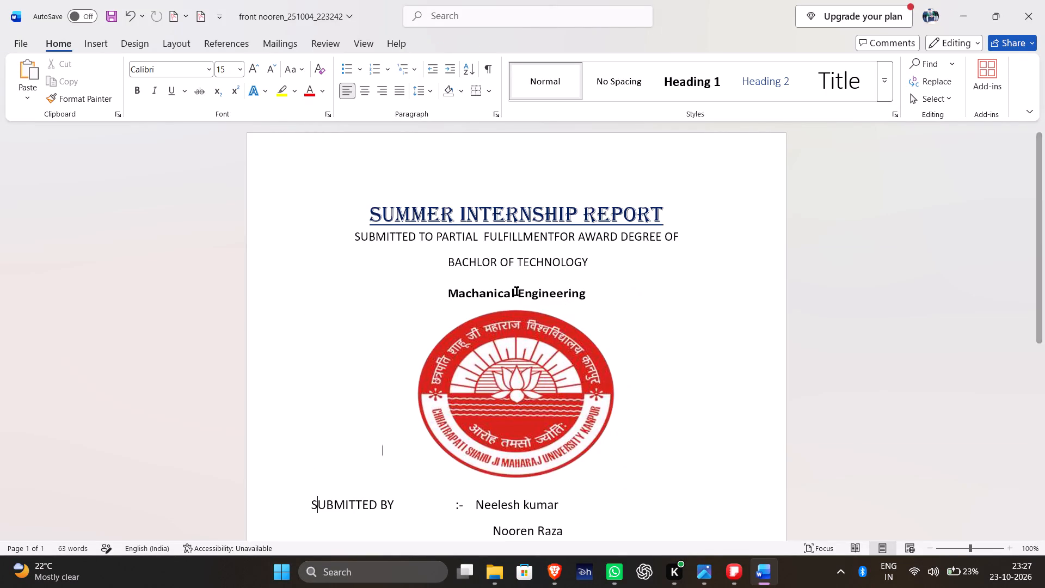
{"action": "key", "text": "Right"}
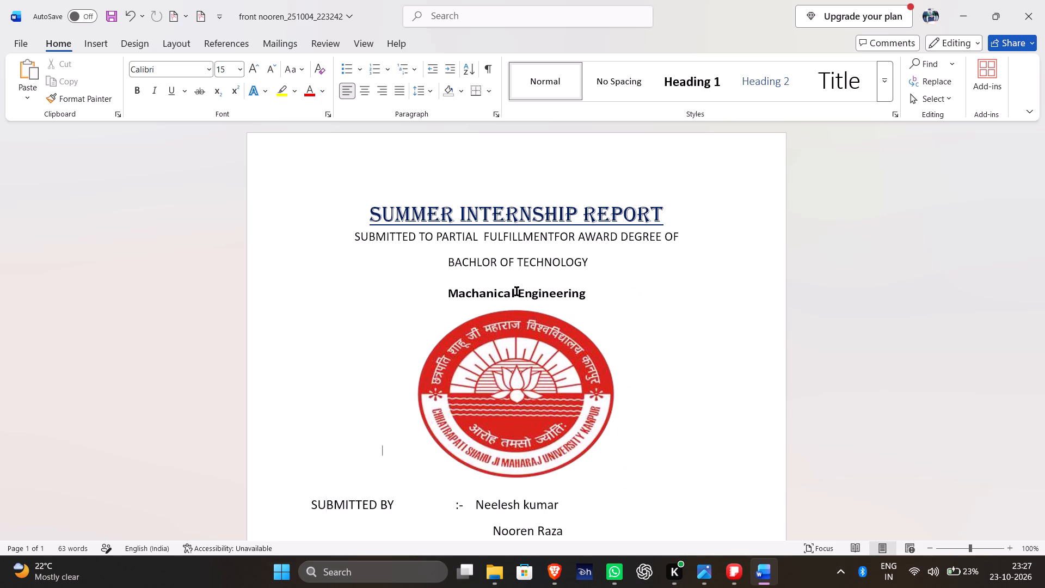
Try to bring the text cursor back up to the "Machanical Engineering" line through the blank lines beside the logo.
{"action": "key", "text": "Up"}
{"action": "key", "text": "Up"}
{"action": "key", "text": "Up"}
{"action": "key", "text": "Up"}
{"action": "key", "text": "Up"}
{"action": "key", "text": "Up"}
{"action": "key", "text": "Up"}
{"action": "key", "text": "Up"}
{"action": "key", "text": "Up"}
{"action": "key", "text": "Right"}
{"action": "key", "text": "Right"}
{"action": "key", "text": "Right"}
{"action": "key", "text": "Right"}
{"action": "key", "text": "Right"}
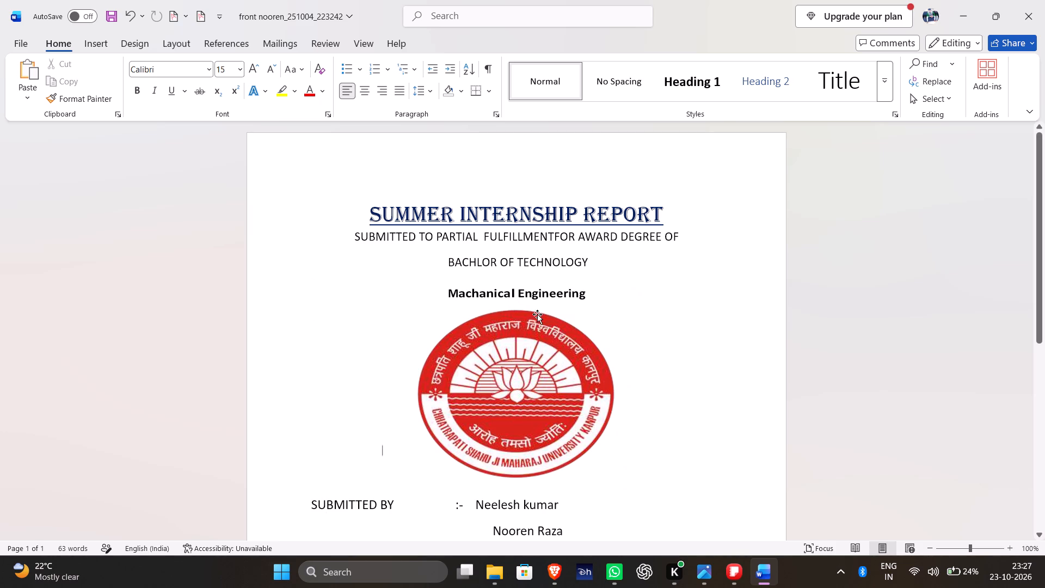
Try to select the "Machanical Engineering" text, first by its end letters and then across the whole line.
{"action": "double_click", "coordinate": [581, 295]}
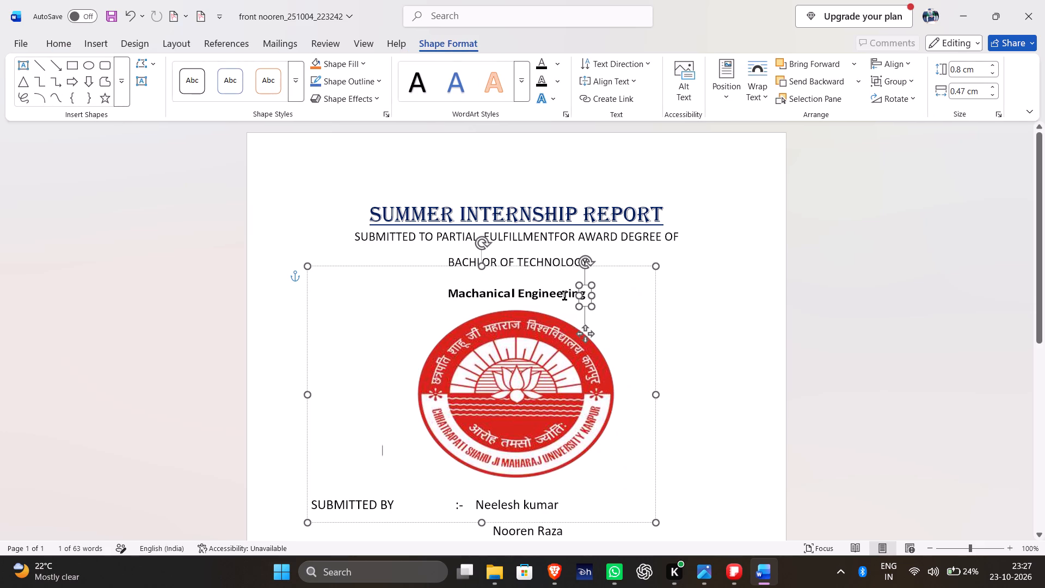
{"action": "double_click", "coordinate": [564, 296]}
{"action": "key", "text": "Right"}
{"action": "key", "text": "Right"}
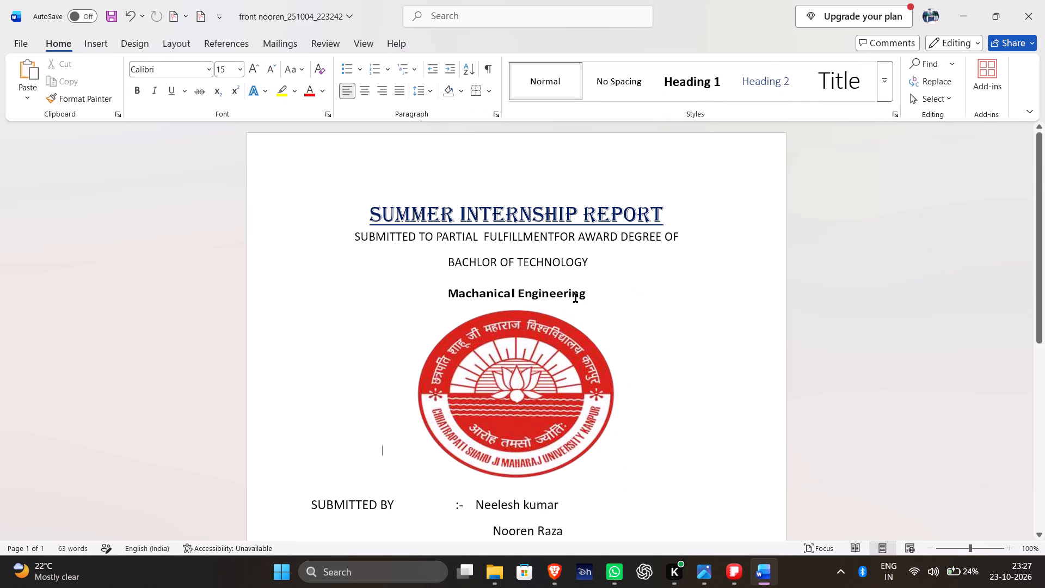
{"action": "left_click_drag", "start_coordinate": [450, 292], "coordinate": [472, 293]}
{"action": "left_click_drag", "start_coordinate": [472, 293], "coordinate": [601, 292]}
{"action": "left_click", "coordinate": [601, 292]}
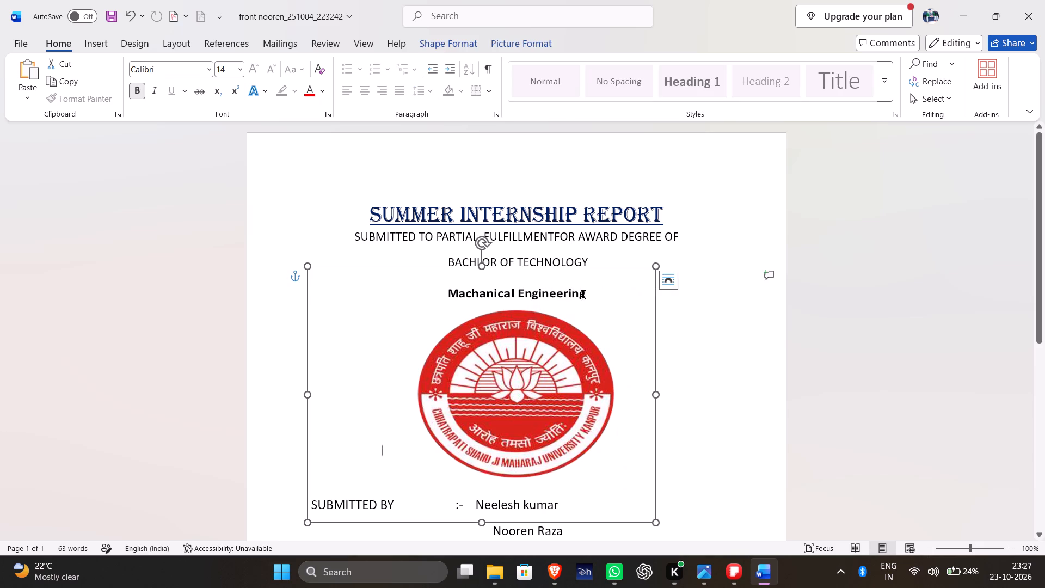
Delete the final "g" from the "Machanical Engineering" line.
{"action": "double_click", "coordinate": [583, 295]}
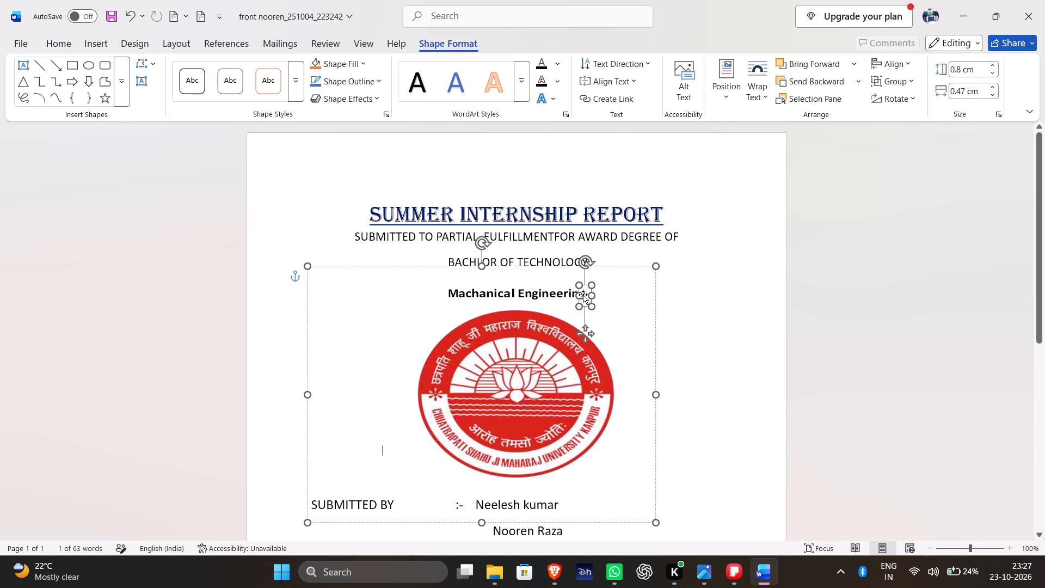
{"action": "key", "text": "BackSpace"}
Try to erase the remaining "Machanical Engineerin" text, deleting backwards from a cursor placed within that line.
{"action": "double_click", "coordinate": [583, 295]}
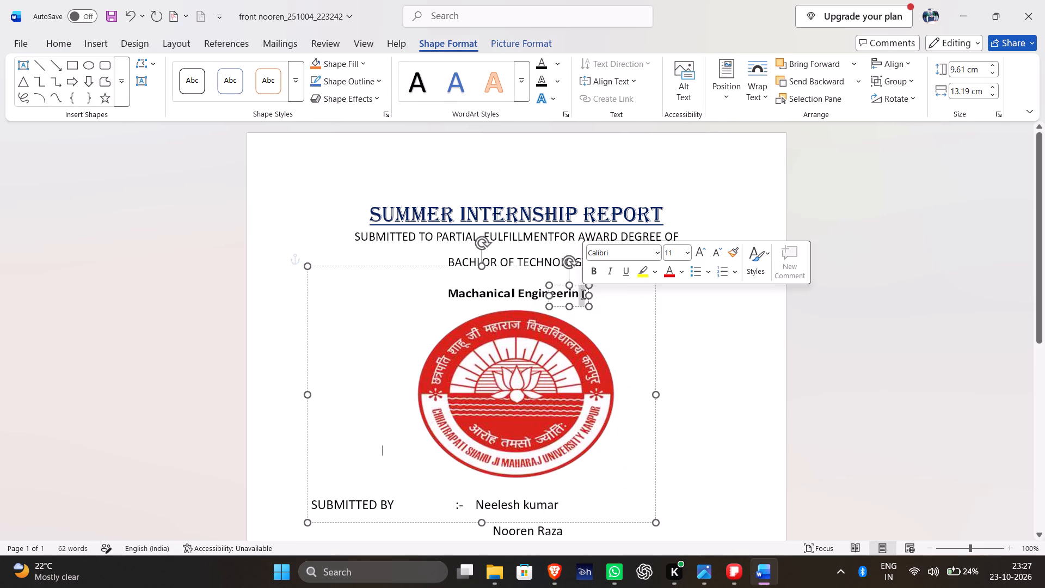
{"action": "double_click", "coordinate": [533, 290]}
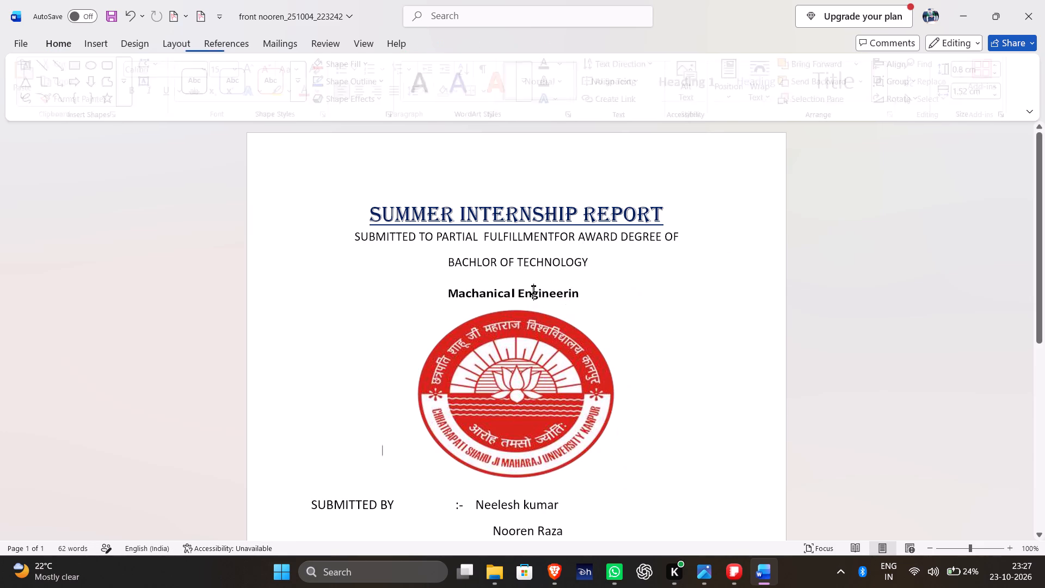
{"action": "double_click", "coordinate": [537, 291]}
{"action": "left_click", "coordinate": [568, 295]}
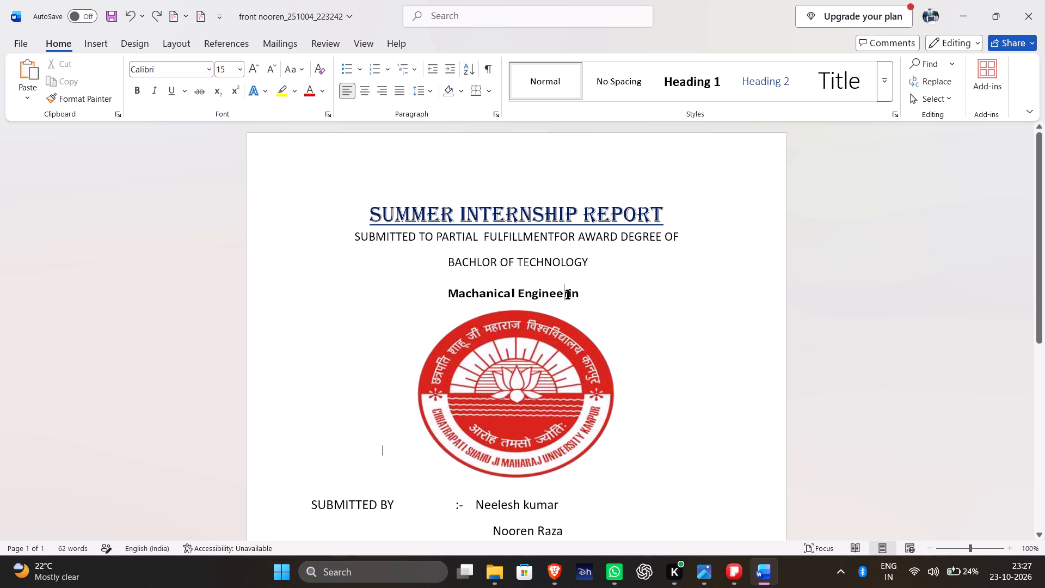
{"action": "key", "text": "Right"}
{"action": "key", "text": "Left"}
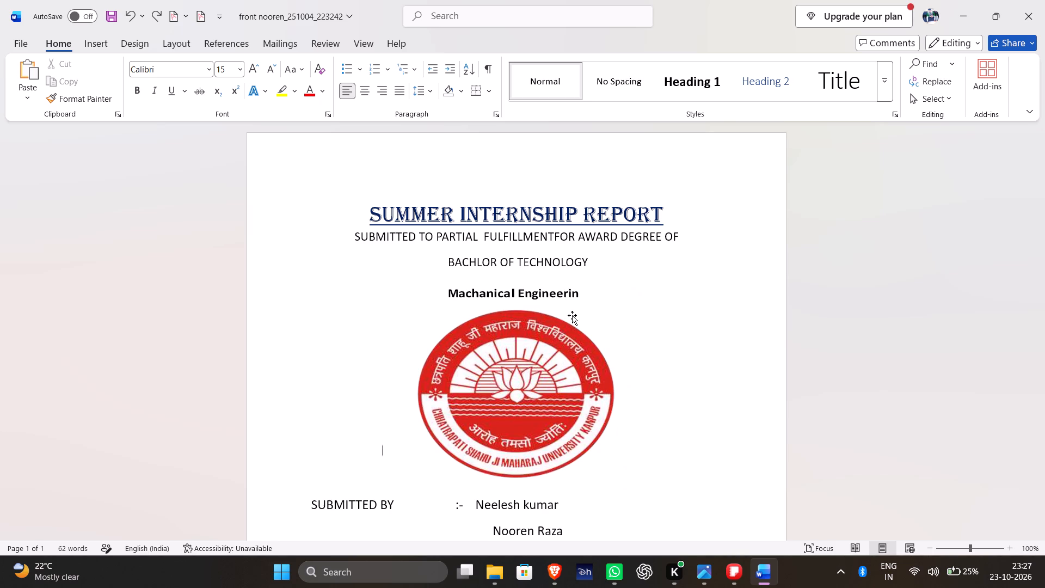
{"action": "key", "text": "Right"}
{"action": "key", "text": "BackSpace"}
{"action": "key", "text": "BackSpace"}
{"action": "key", "text": "BackSpace"}
{"action": "key", "text": "BackSpace"}
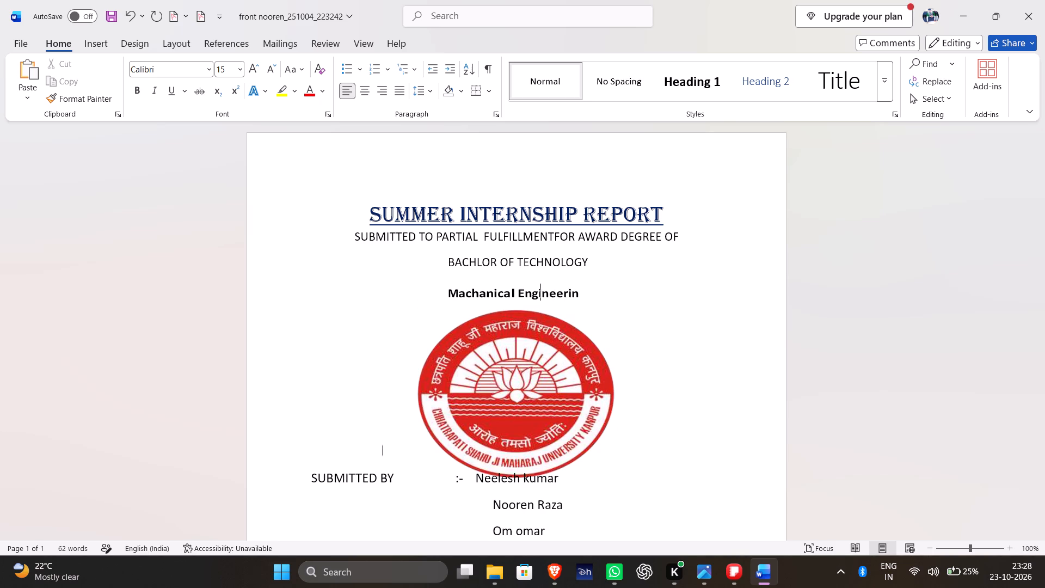
{"action": "key", "text": "BackSpace"}
{"action": "key", "text": "BackSpace"}
{"action": "key", "text": "BackSpace"}
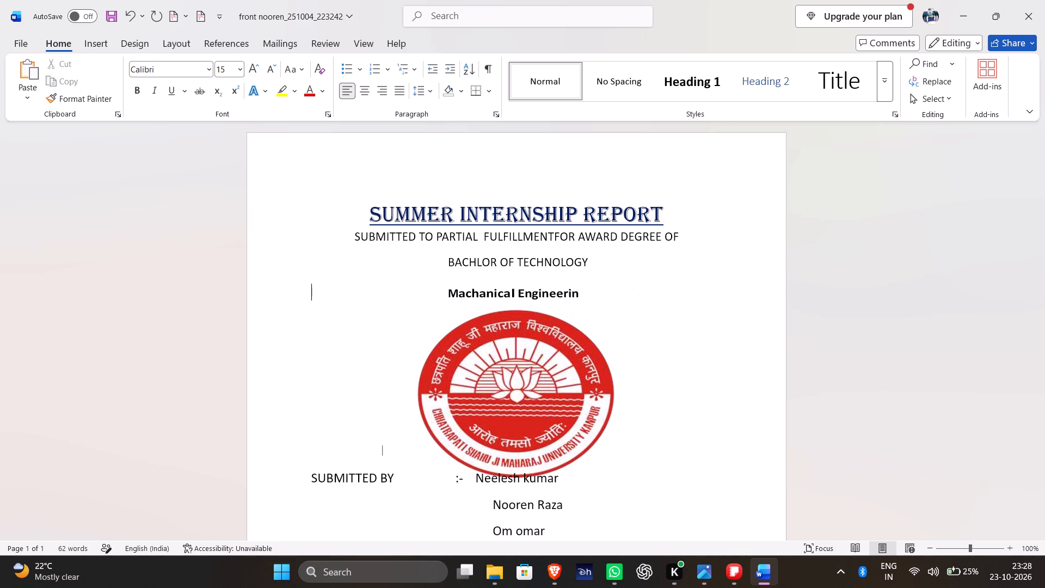
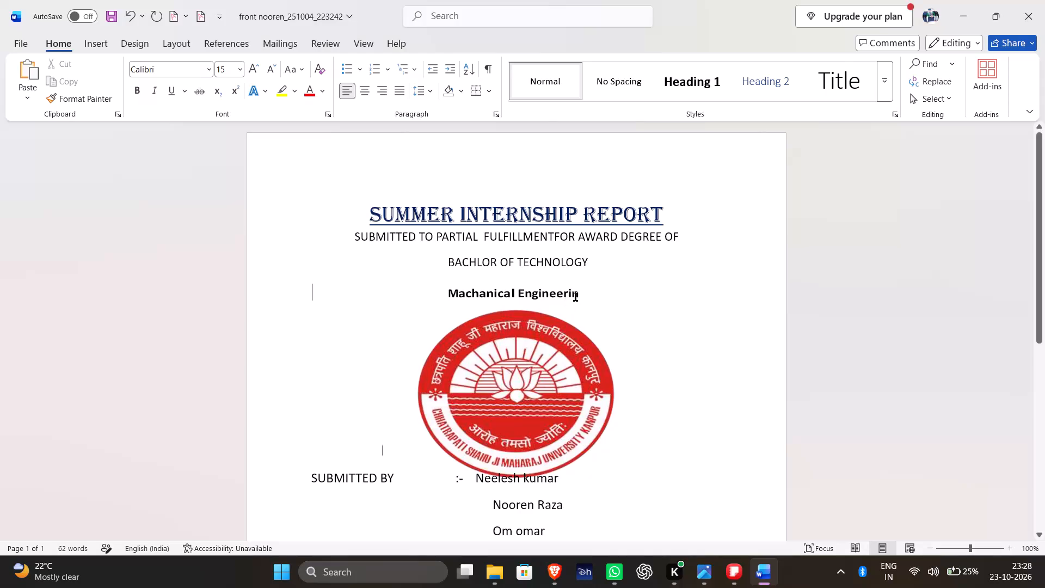
Delete the trailing letters "eerin" from the "Machanical Engineerin" line above the logo.
{"action": "double_click", "coordinate": [583, 296]}
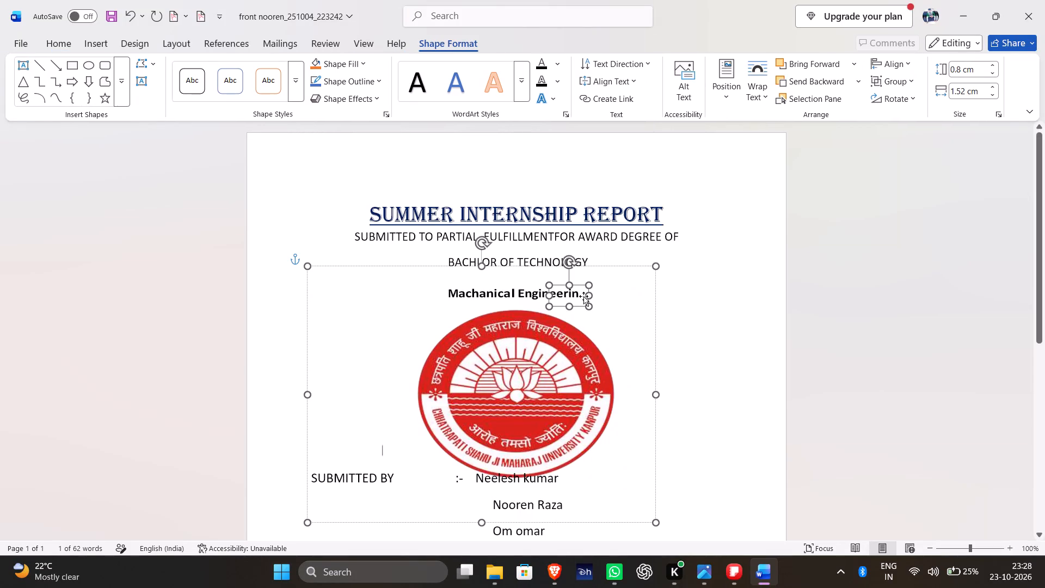
{"action": "key", "text": "BackSpace"}
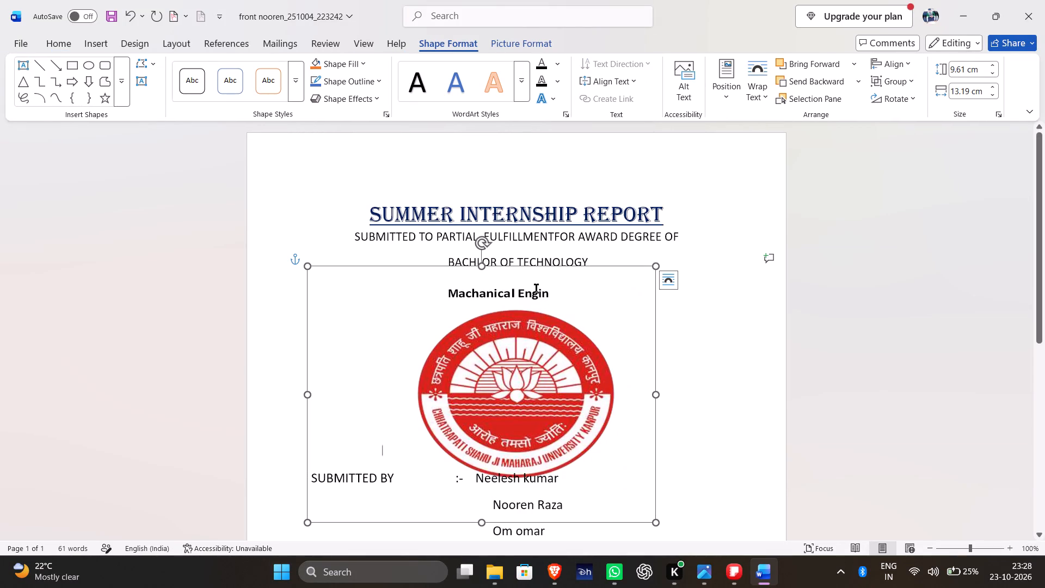
{"action": "double_click", "coordinate": [535, 289]}
{"action": "key", "text": "BackSpace"}
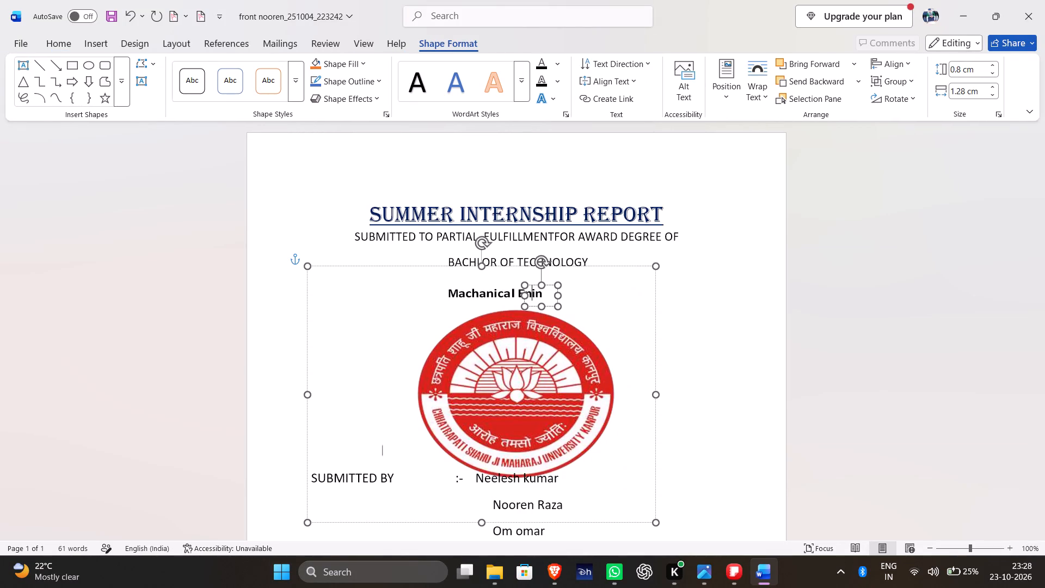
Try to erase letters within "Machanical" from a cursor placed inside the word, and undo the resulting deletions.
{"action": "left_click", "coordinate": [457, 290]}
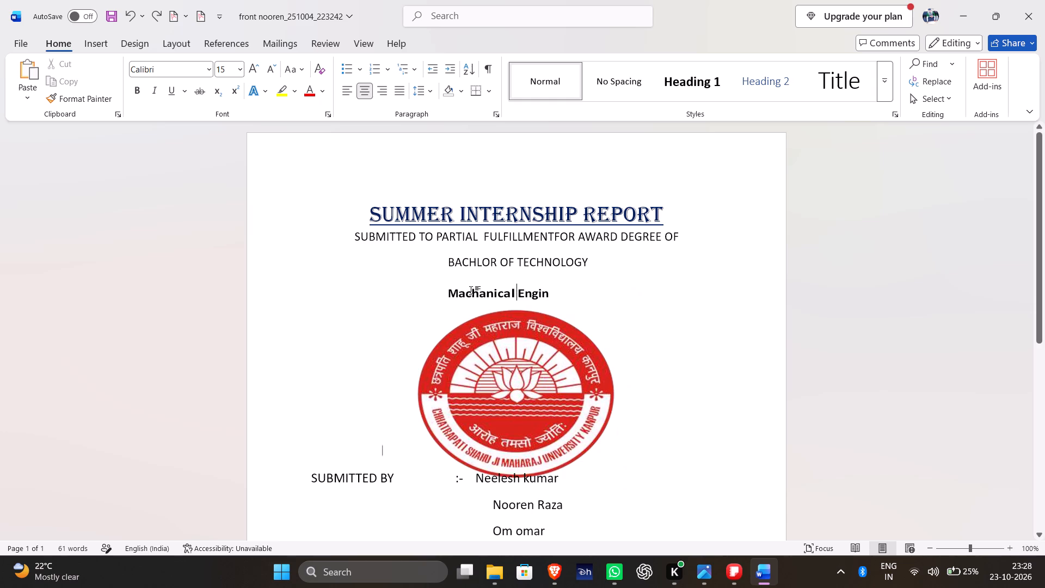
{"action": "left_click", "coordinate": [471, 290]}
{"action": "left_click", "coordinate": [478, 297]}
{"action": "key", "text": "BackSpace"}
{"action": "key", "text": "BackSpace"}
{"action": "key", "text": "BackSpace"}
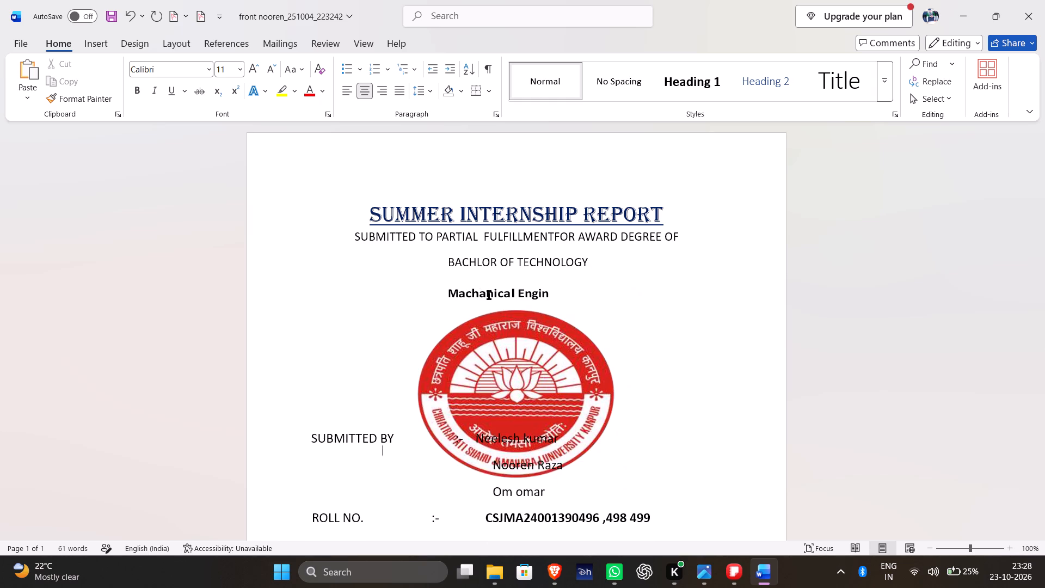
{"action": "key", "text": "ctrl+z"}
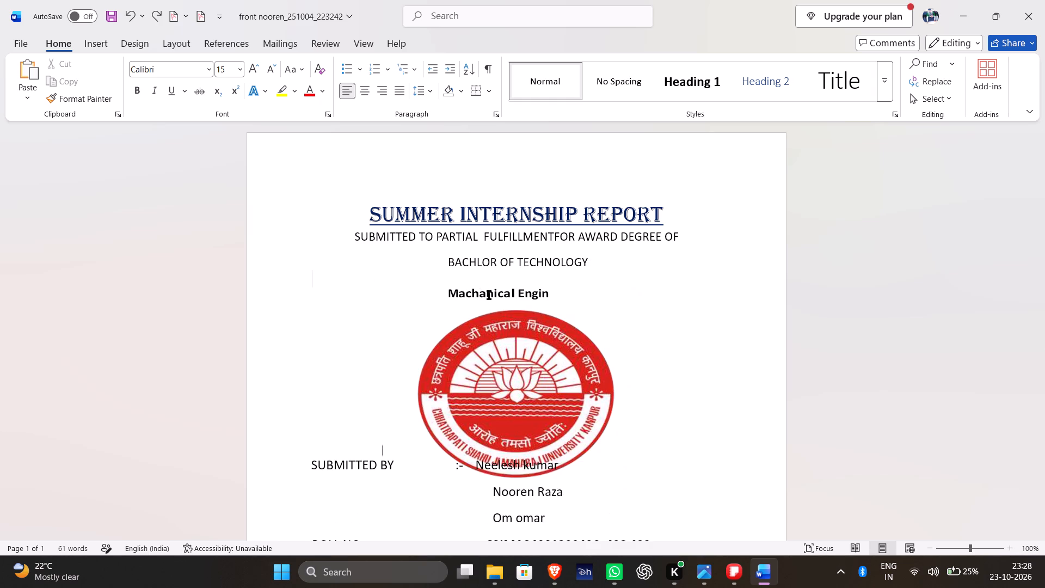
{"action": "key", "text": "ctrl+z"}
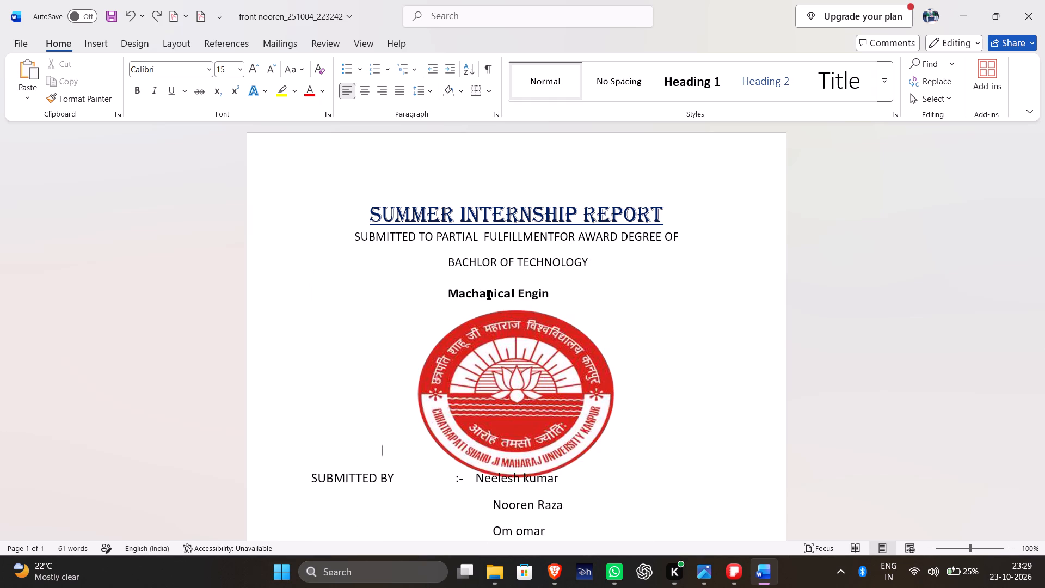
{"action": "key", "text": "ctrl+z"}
Delete the letters "ngin" from the end of the "Machanical Engin" line.
{"action": "left_click", "coordinate": [548, 292]}
{"action": "key", "text": "BackSpace"}
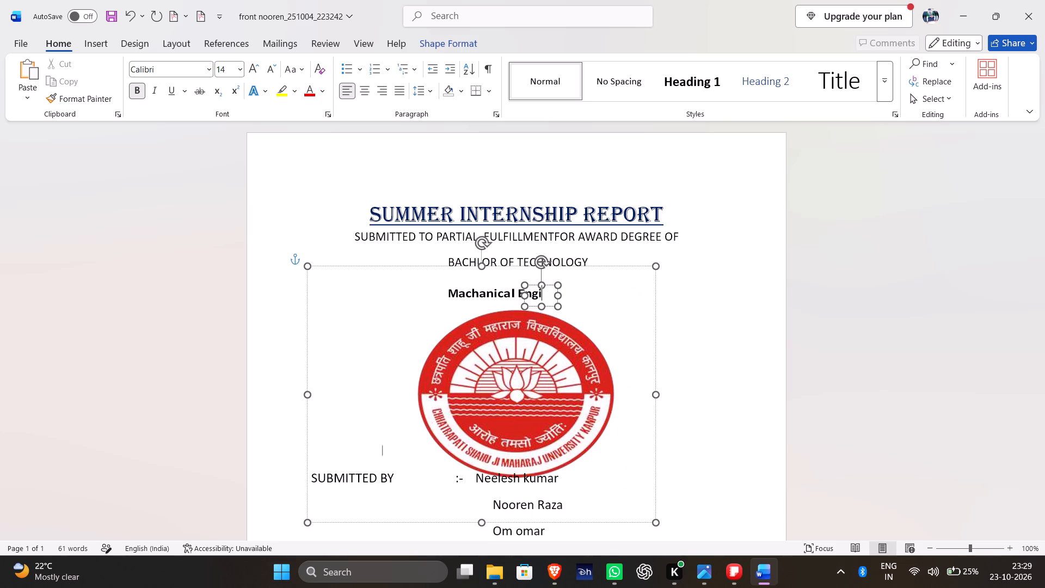
{"action": "key", "text": "BackSpace"}
{"action": "key", "text": "BackSpace"}
{"action": "key", "text": "BackSpace"}
{"action": "key", "text": "BackSpace"}
{"action": "key", "text": "BackSpace"}
{"action": "key", "text": "BackSpace"}
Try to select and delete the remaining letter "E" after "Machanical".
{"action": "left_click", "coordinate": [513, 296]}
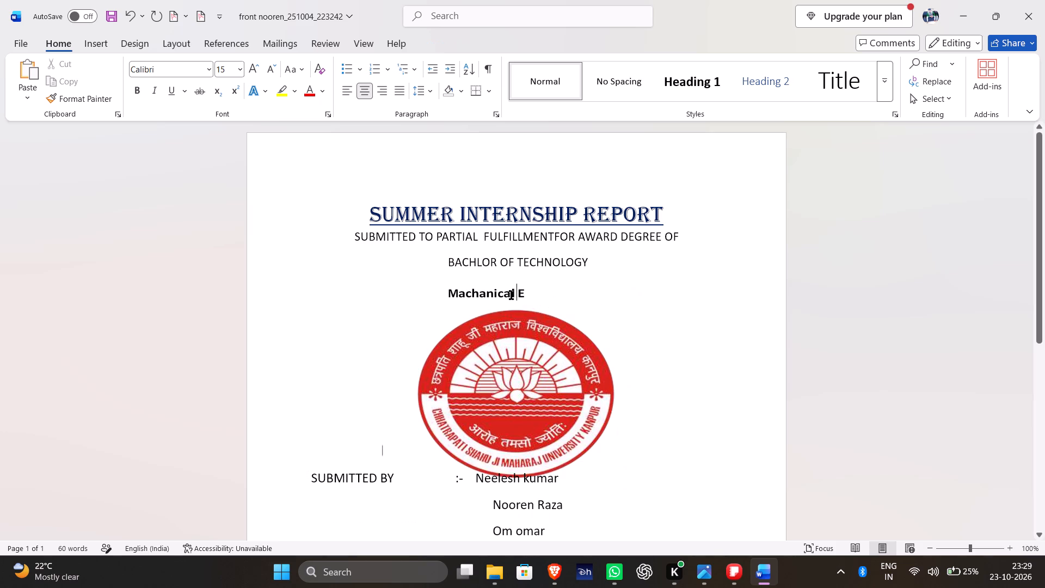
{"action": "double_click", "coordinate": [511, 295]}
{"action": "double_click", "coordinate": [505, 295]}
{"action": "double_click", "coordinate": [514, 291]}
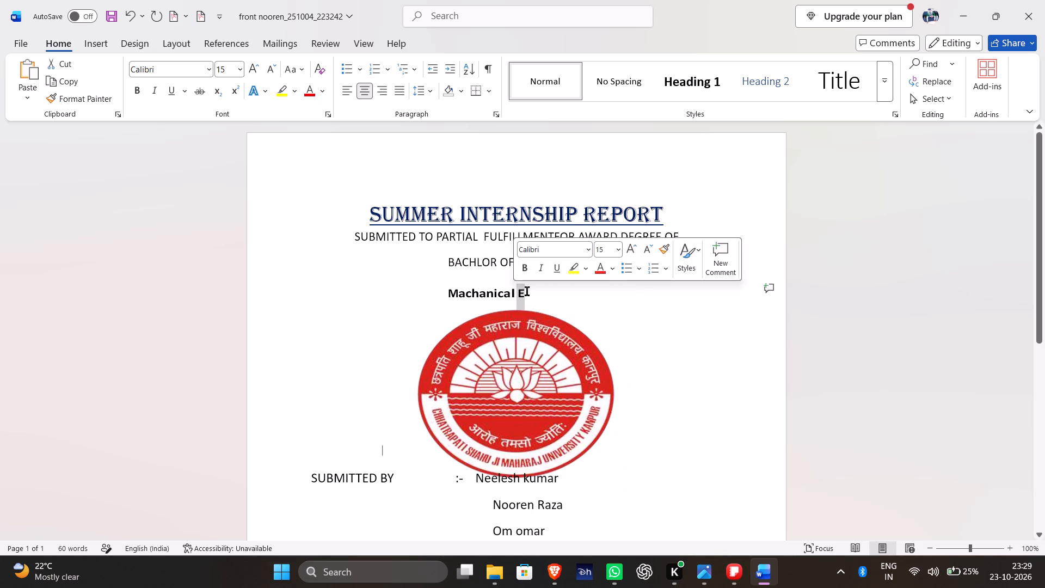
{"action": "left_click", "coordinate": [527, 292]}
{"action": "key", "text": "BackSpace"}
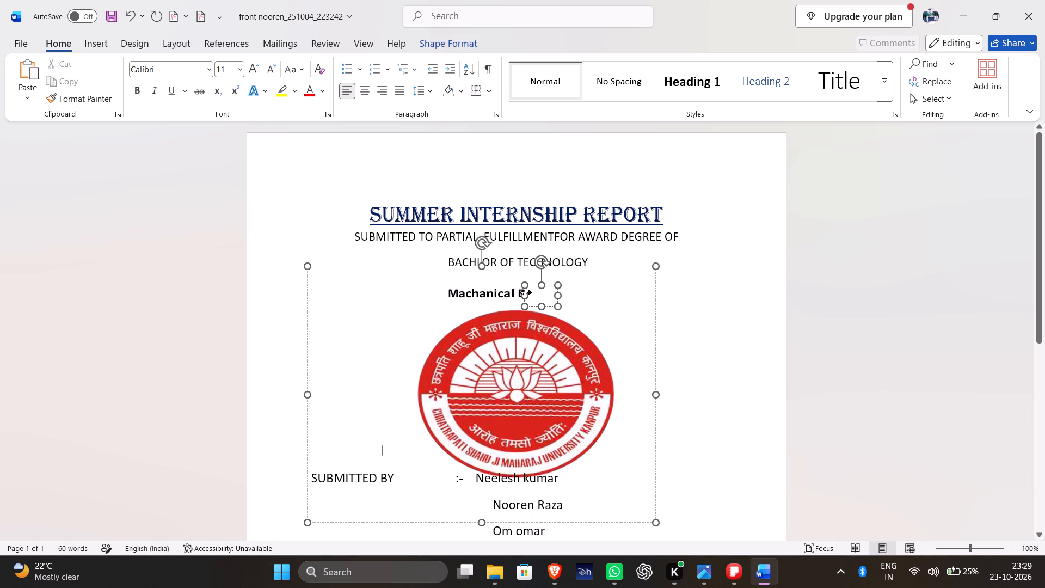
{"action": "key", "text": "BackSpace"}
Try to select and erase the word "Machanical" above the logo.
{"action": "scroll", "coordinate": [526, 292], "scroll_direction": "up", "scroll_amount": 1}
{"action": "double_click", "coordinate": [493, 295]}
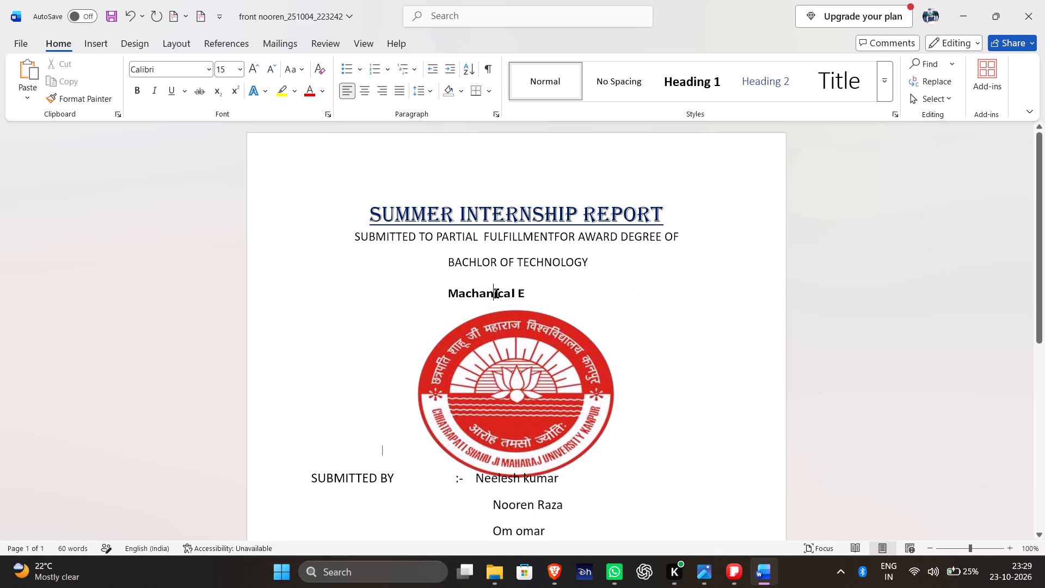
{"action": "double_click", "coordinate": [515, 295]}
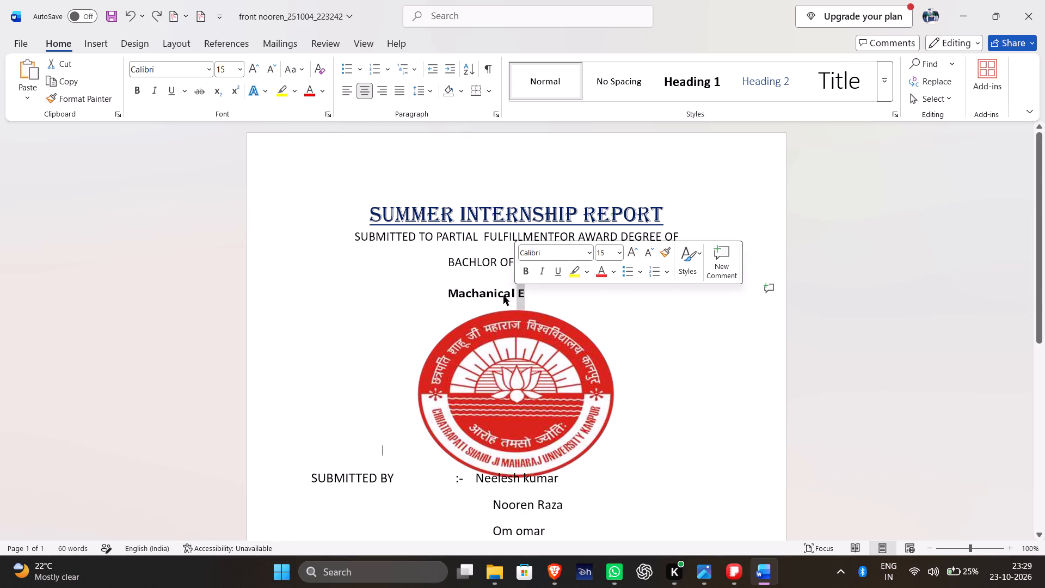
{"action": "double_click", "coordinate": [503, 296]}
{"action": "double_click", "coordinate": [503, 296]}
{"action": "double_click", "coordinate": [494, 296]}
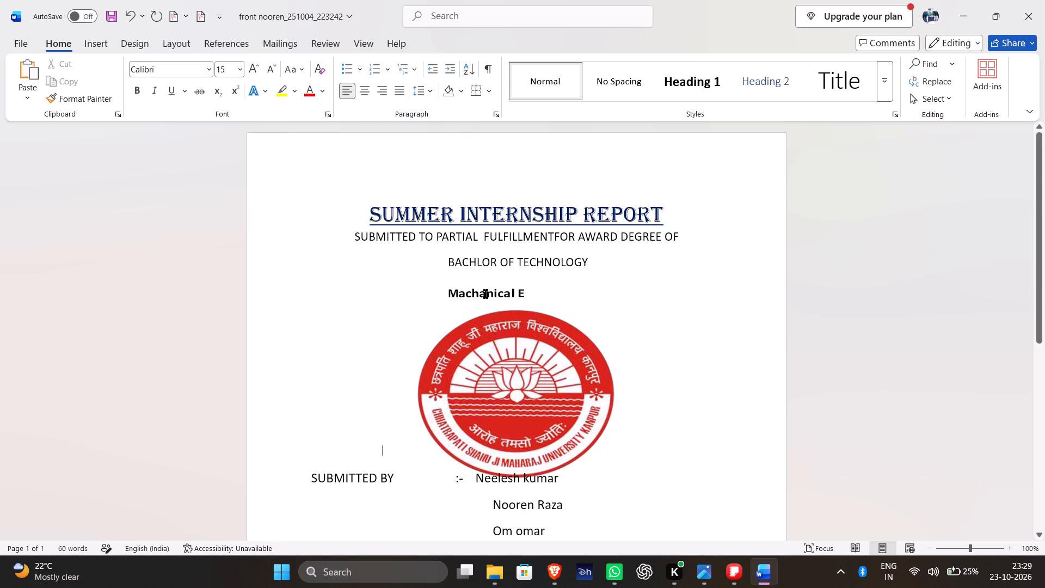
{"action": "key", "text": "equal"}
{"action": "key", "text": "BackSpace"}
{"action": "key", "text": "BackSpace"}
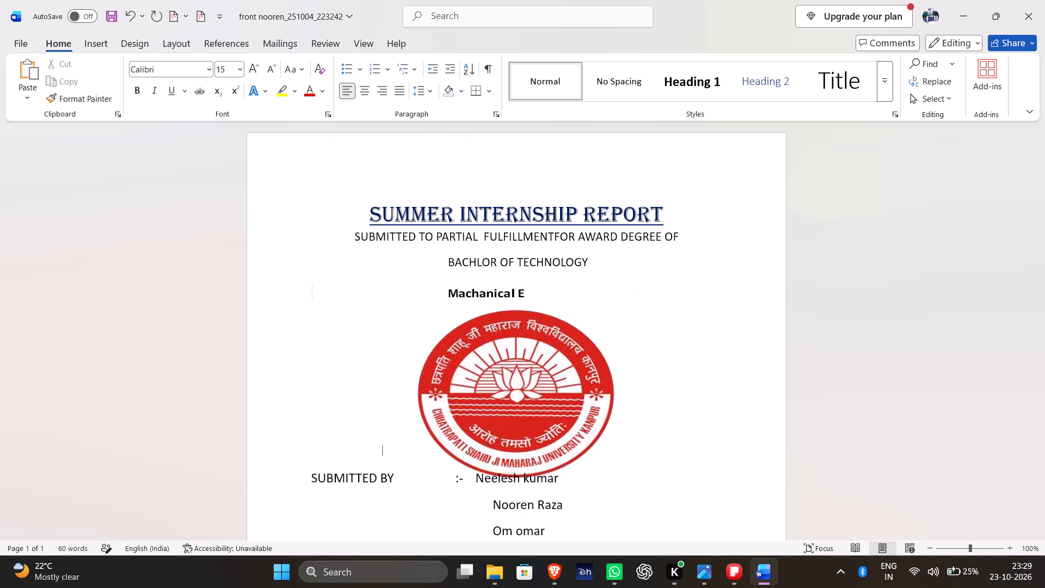
Delete the letters "achanical" from the middle of the "Machanical E" line.
{"action": "triple_click", "coordinate": [485, 292]}
{"action": "double_click", "coordinate": [485, 292]}
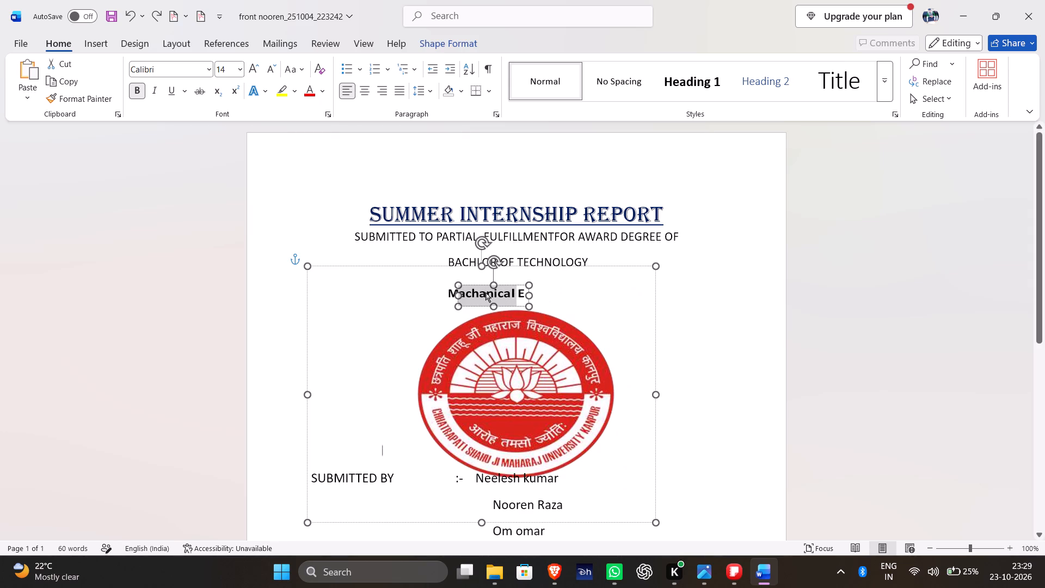
{"action": "key", "text": "BackSpace"}
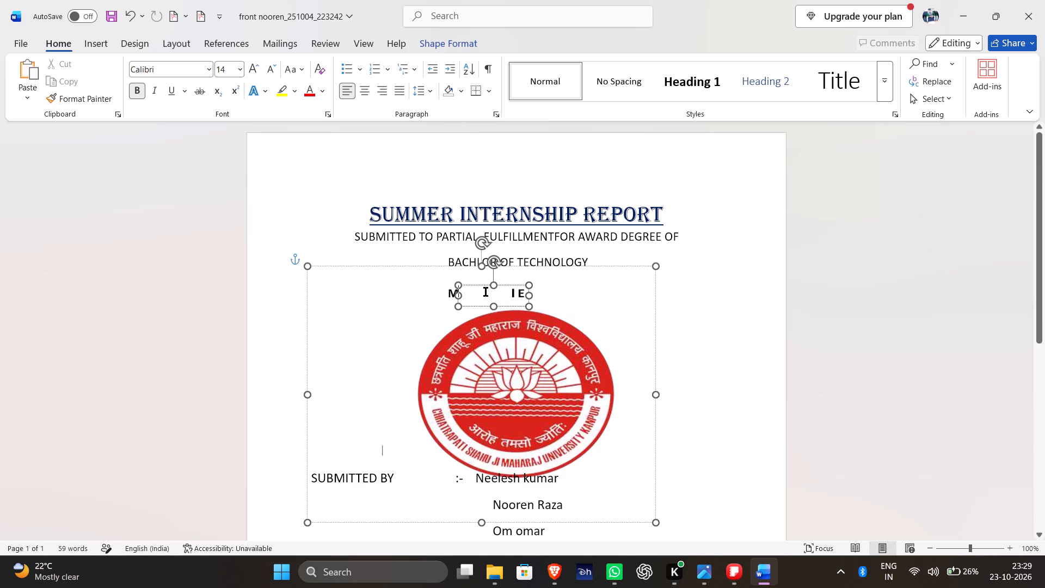
{"action": "key", "text": "BackSpace"}
{"action": "key", "text": "BackSpace"}
{"action": "key", "text": "BackSpace"}
{"action": "double_click", "coordinate": [516, 295]}
{"action": "key", "text": "BackSpace"}
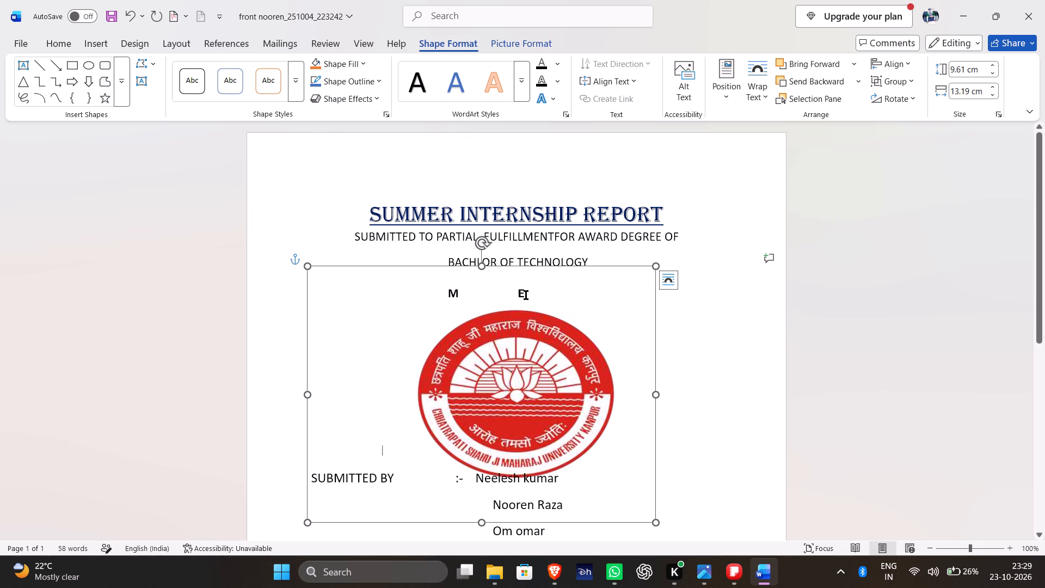
Delete the two leftover letters "E" and "M" from the line above the logo.
{"action": "left_click", "coordinate": [544, 284]}
{"action": "double_click", "coordinate": [524, 294]}
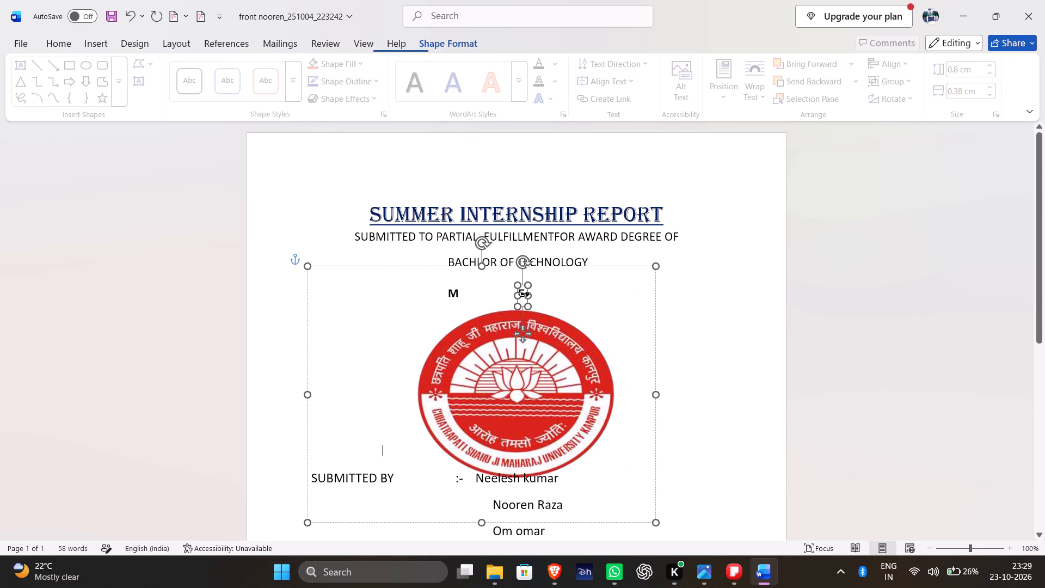
{"action": "key", "text": "BackSpace"}
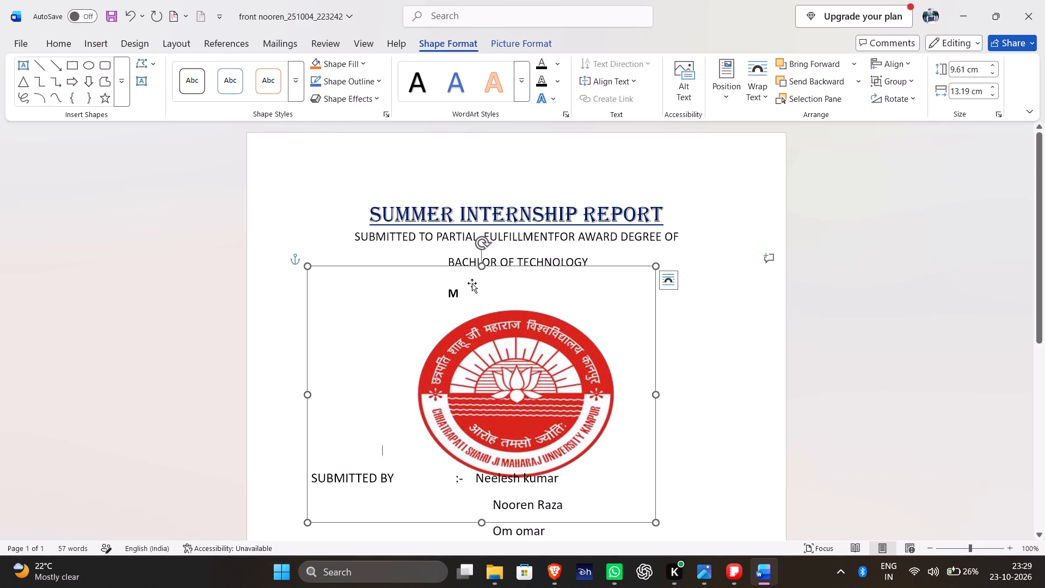
{"action": "left_click", "coordinate": [451, 295]}
{"action": "key", "text": "BackSpace"}
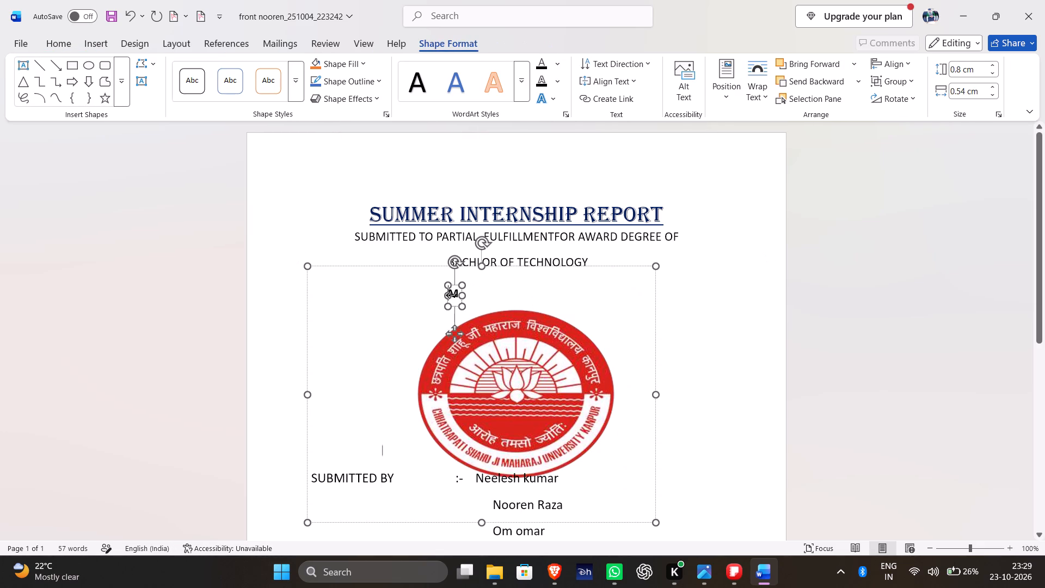
{"action": "key", "text": "BackSpace"}
{"action": "key", "text": "BackSpace"}
{"action": "key", "text": "Right"}
{"action": "key", "text": "BackSpace"}
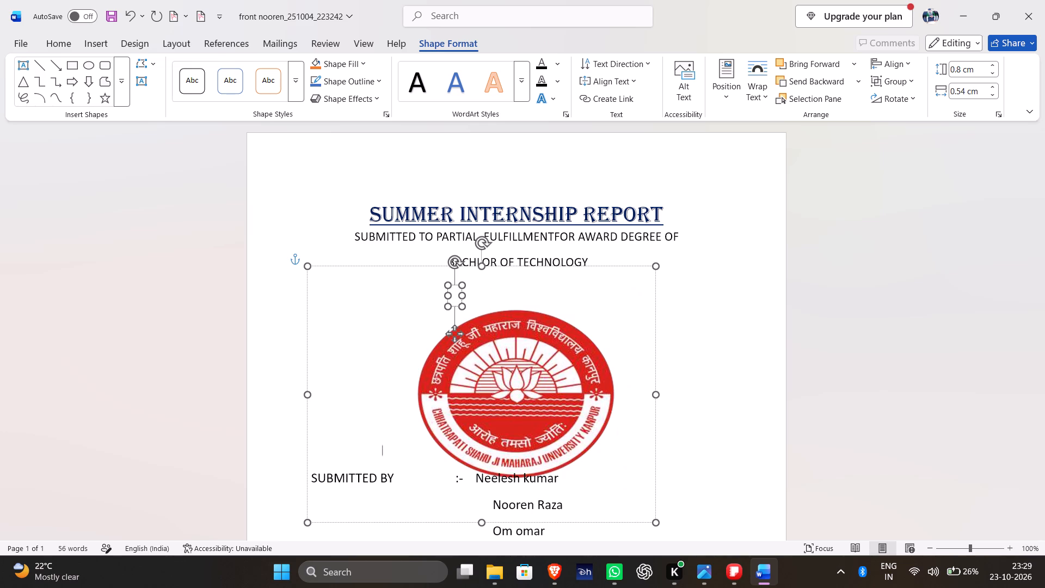
Insert a line break at the end of the "BACHLOR OF TECHNOLOGY" line.
{"action": "left_click", "coordinate": [683, 244]}
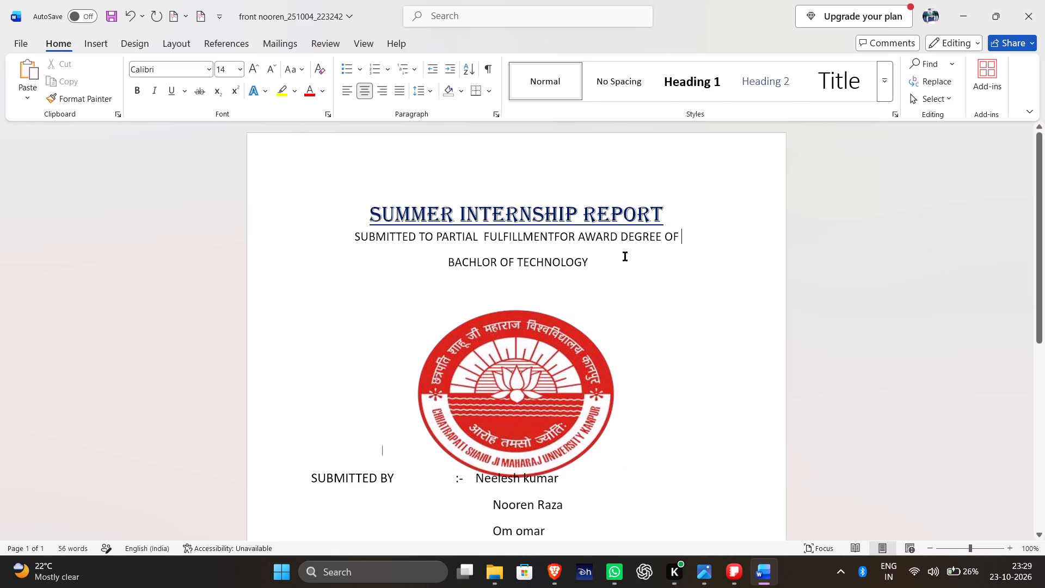
{"action": "left_click", "coordinate": [593, 266]}
{"action": "key", "text": "Return"}
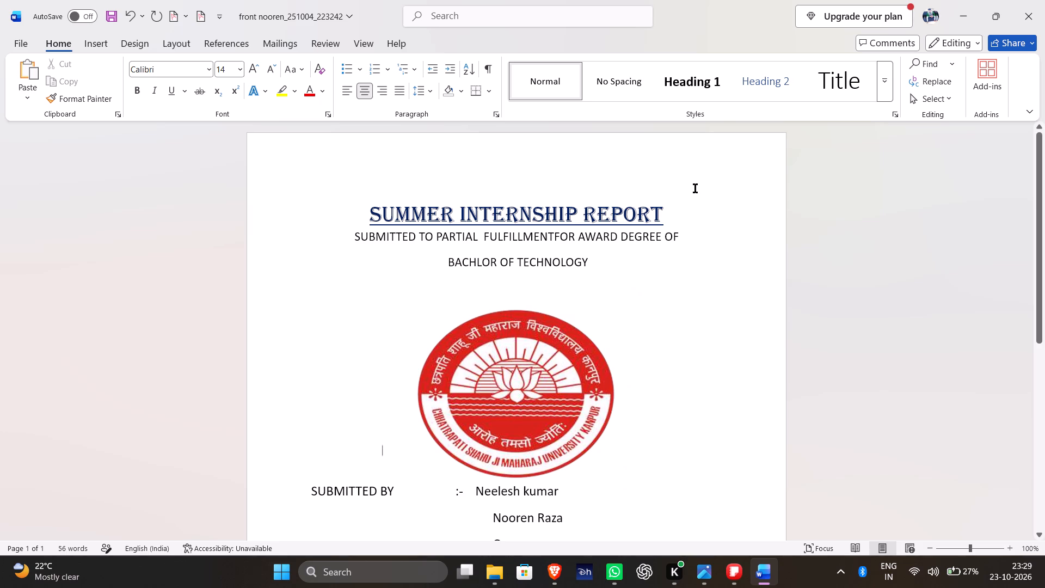
Erase the "Summer Internship Report" title text, restoring only its first letter "S".
{"action": "left_click", "coordinate": [680, 210]}
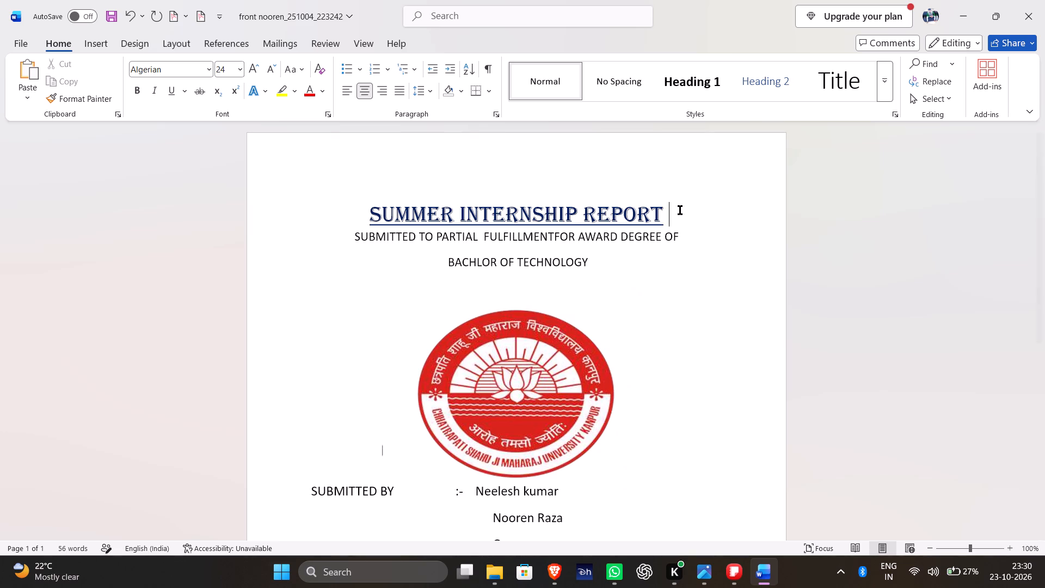
{"action": "key", "text": "BackSpace"}
{"action": "key", "text": "BackSpace"}
{"action": "key", "text": "BackSpace"}
{"action": "key", "text": "BackSpace"}
{"action": "key", "text": "BackSpace"}
{"action": "key", "text": "BackSpace"}
{"action": "key", "text": "BackSpace"}
{"action": "key", "text": "BackSpace"}
{"action": "key", "text": "BackSpace"}
{"action": "key", "text": "BackSpace"}
{"action": "key", "text": "BackSpace"}
{"action": "key", "text": "BackSpace"}
{"action": "key", "text": "BackSpace"}
{"action": "key", "text": "BackSpace"}
{"action": "key", "text": "BackSpace"}
{"action": "key", "text": "BackSpace"}
{"action": "key", "text": "BackSpace"}
{"action": "key", "text": "BackSpace"}
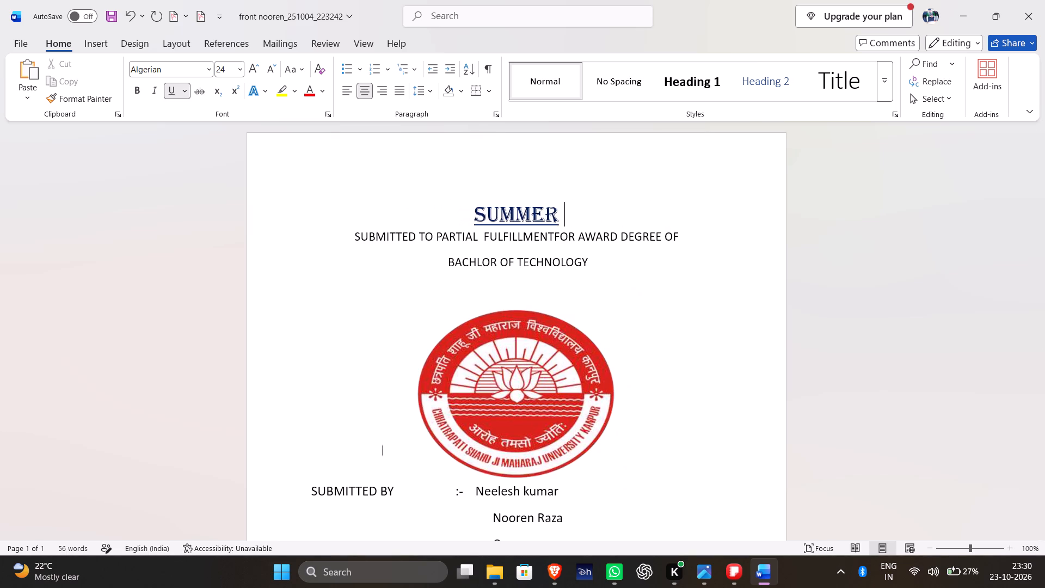
{"action": "key", "text": "BackSpace"}
{"action": "key", "text": "BackSpace"}
{"action": "key", "text": "BackSpace"}
{"action": "key", "text": "BackSpace"}
{"action": "key", "text": "BackSpace"}
{"action": "key", "text": "BackSpace"}
{"action": "key", "text": "BackSpace"}
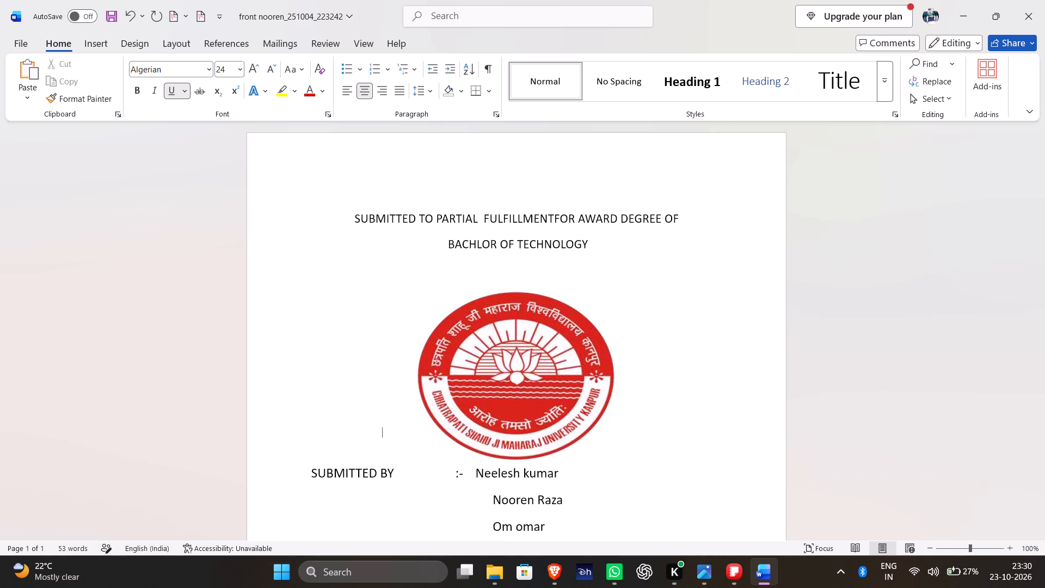
{"action": "key", "text": "ctrl+z"}
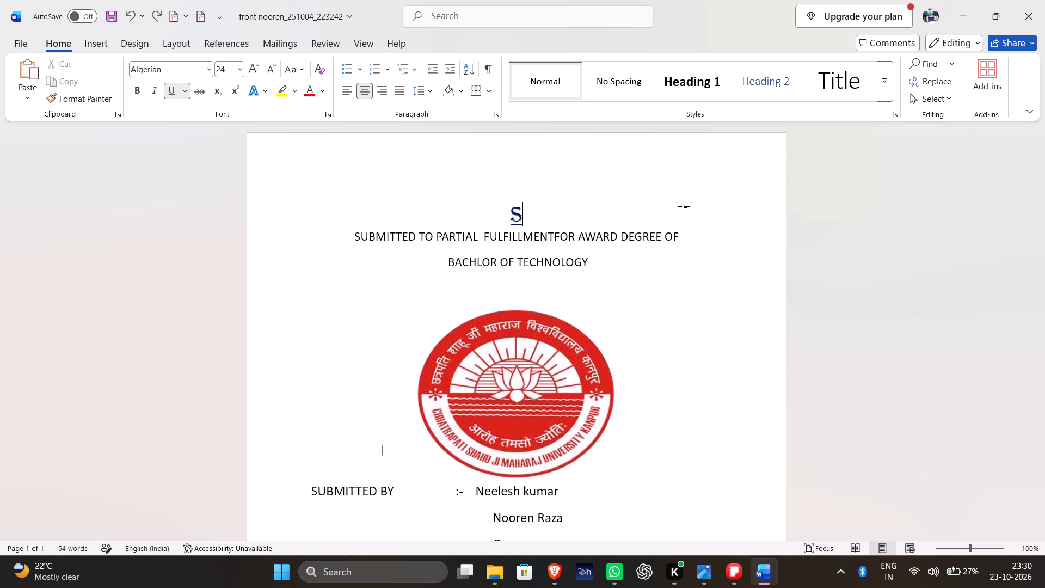
Replace the title's leftover "S" with the word "CHHATRAPATI".
{"action": "key", "text": "shift+c"}
{"action": "type", "text": "hh"}
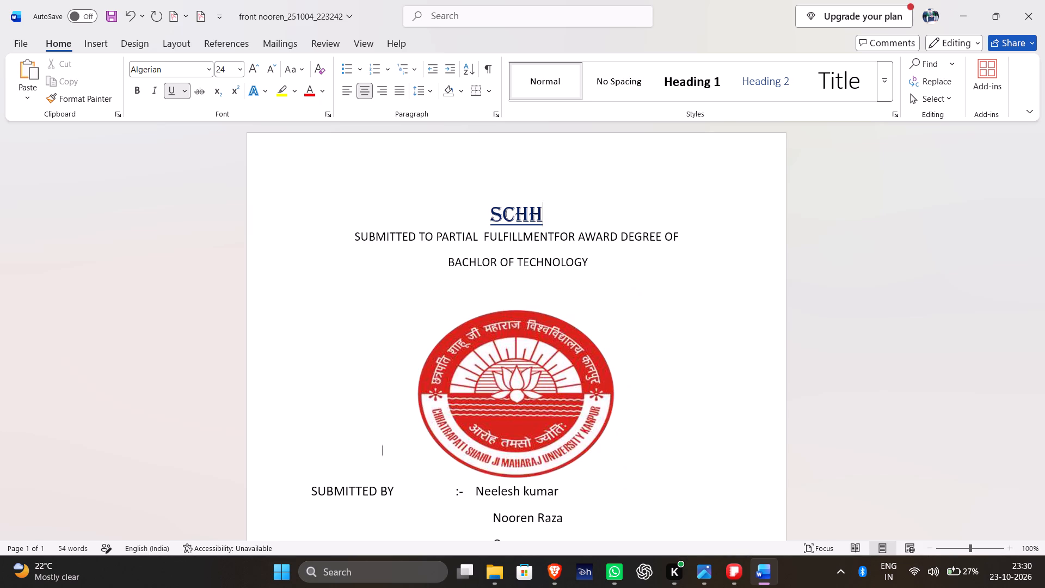
{"action": "type", "text": "atrapajti"}
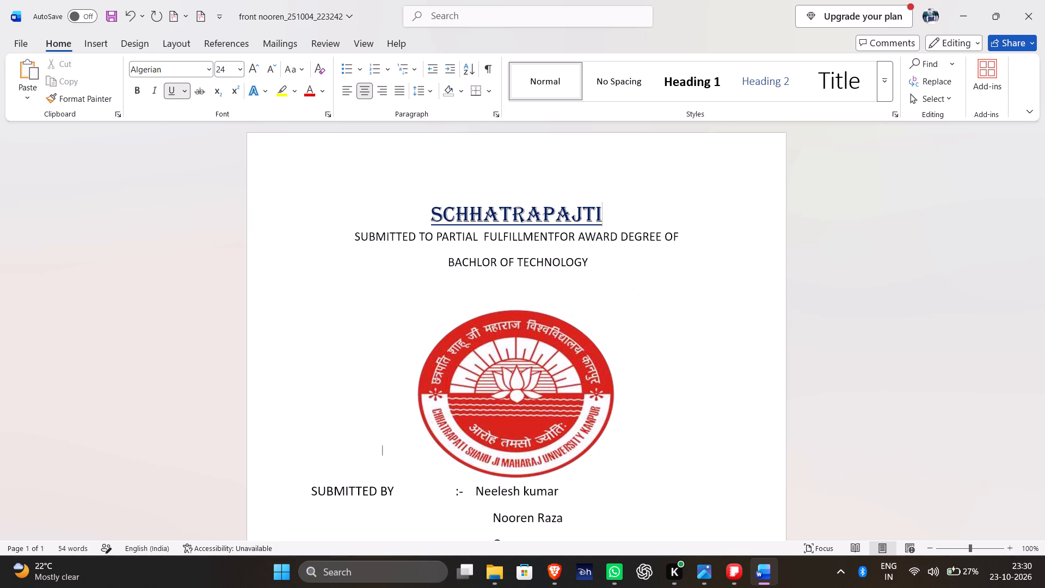
{"action": "left_click", "coordinate": [448, 217]}
{"action": "key", "text": "BackSpace"}
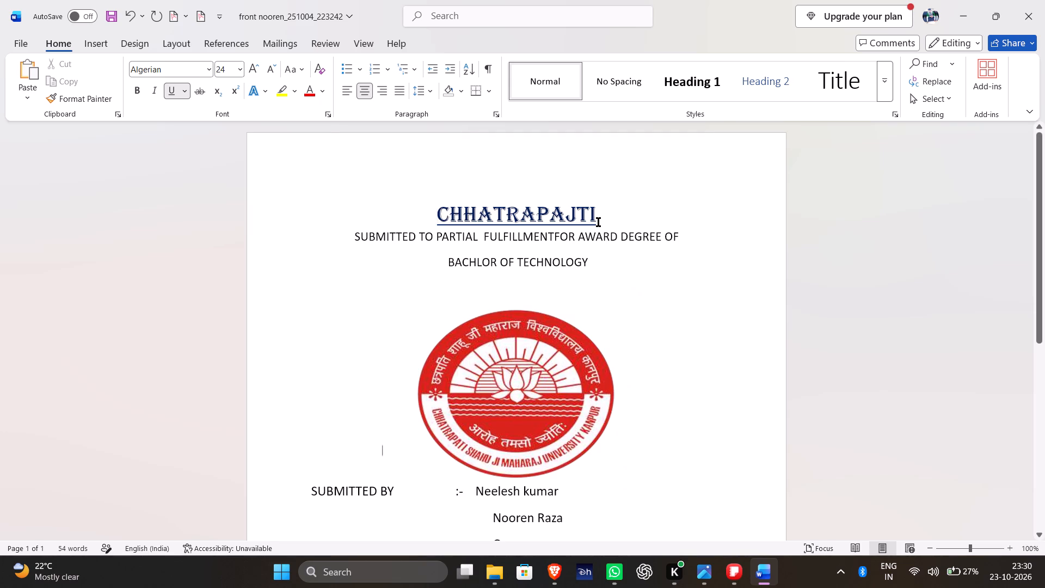
{"action": "left_click", "coordinate": [603, 218]}
{"action": "key", "text": "BackSpace"}
{"action": "key", "text": "BackSpace"}
{"action": "key", "text": "BackSpace"}
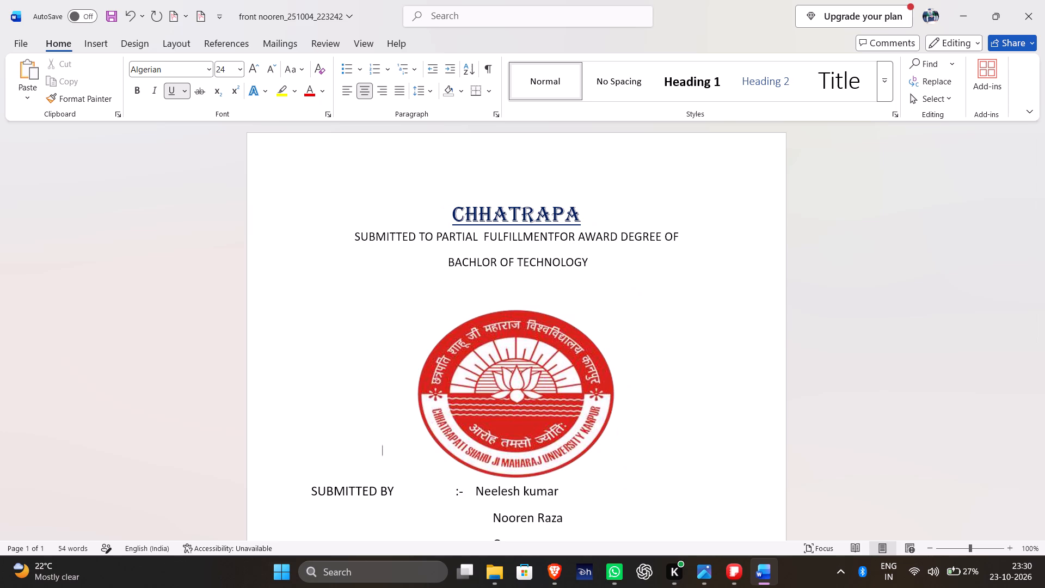
{"action": "type", "text": "ti"}
{"action": "key", "text": "space"}
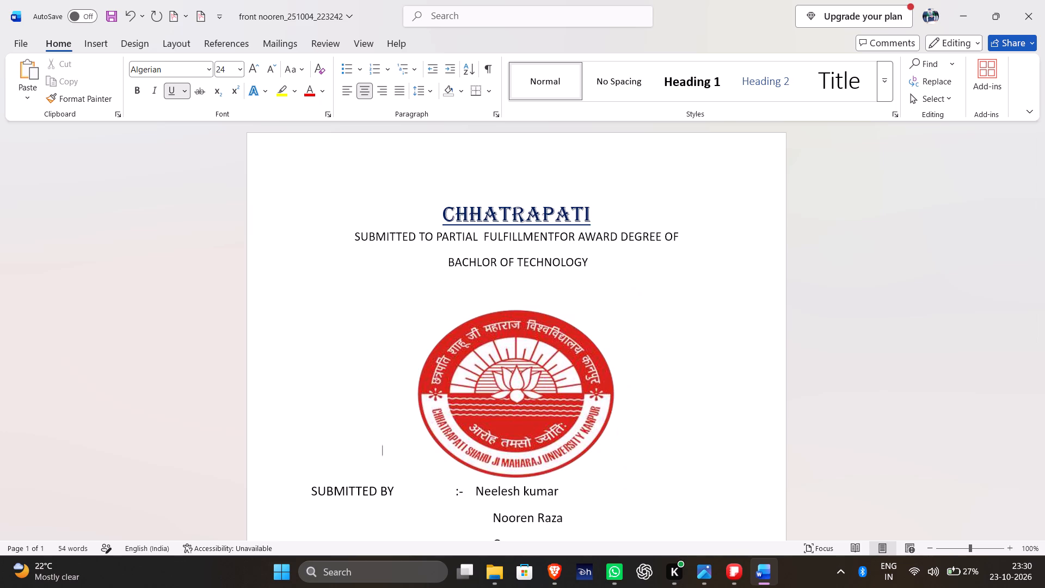
Continue the title after "CHHATRAPATI" with "SHAHUJI MAHARAJ UNIVERSITY", writing SHAHUJI as one word.
{"action": "type", "text": "sha"}
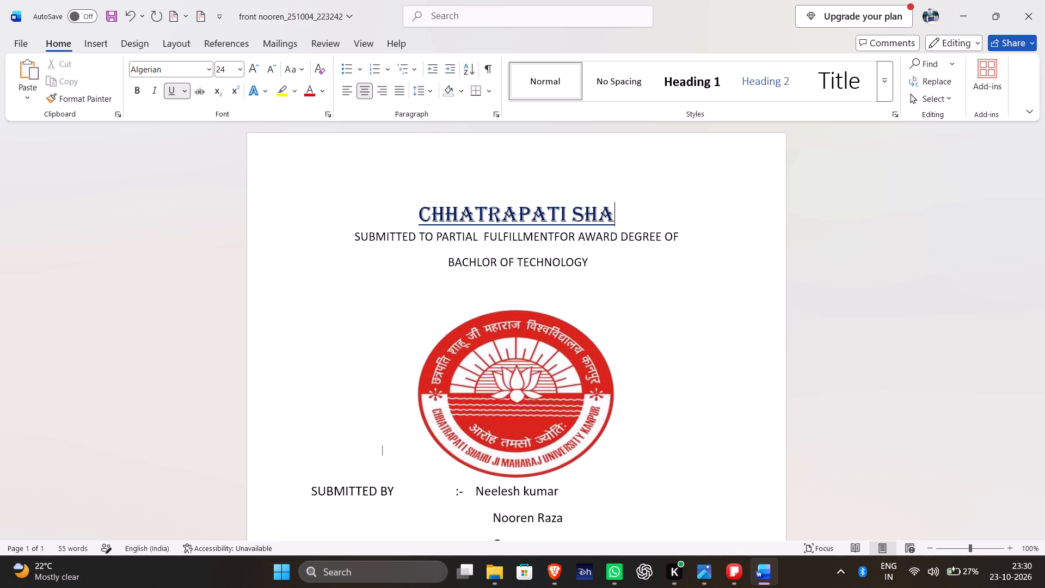
{"action": "type", "text": "hu ji"}
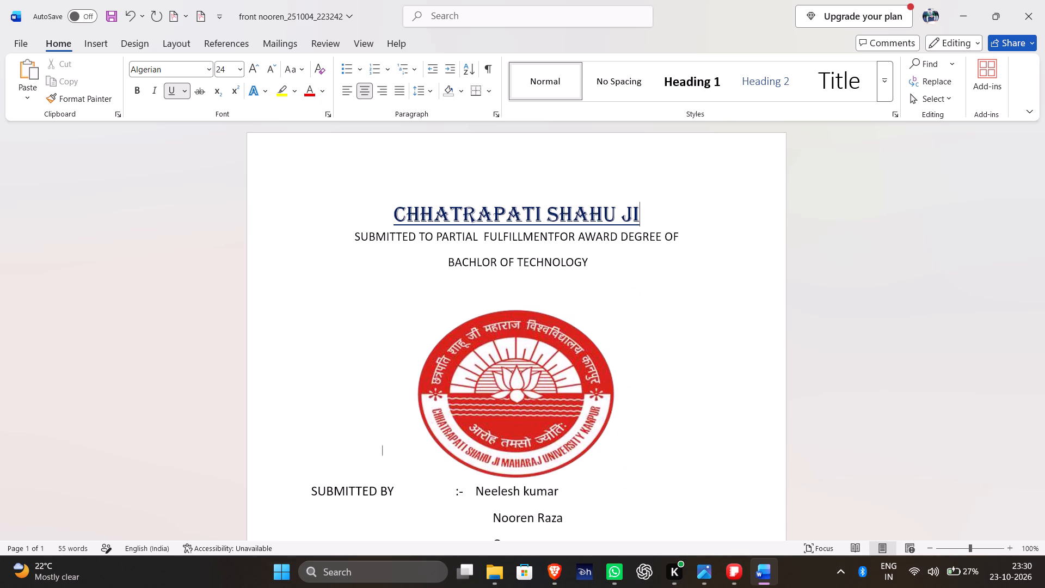
{"action": "key", "text": "space"}
{"action": "key", "text": "Left"}
{"action": "key", "text": "Left"}
{"action": "key", "text": "Left"}
{"action": "key", "text": "BackSpace"}
{"action": "key", "text": "Right"}
{"action": "key", "text": "Right"}
{"action": "key", "text": "space"}
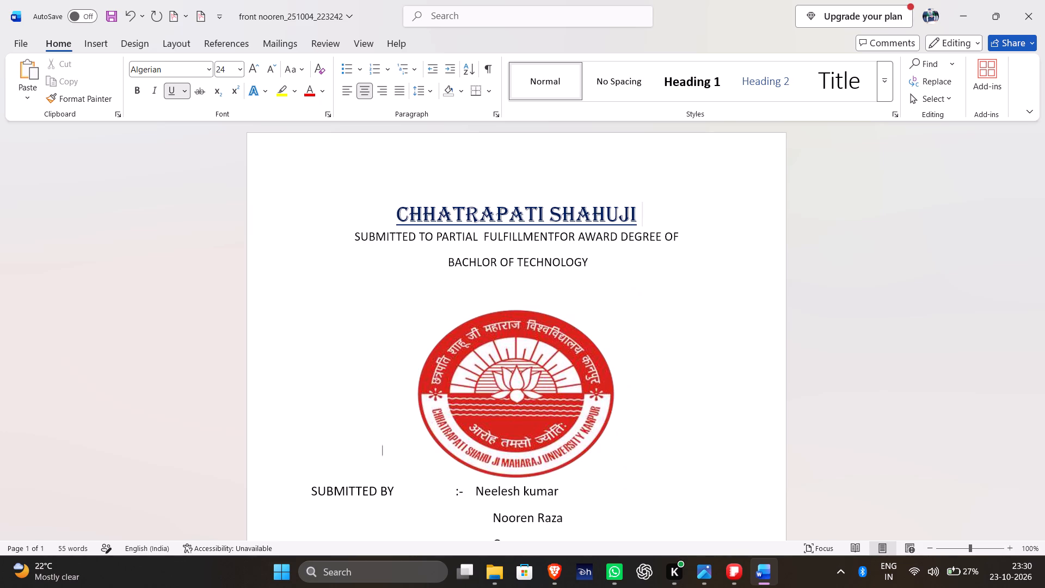
{"action": "type", "text": "maharaj"}
{"action": "key", "text": "space"}
{"action": "type", "text": "uni"}
{"action": "type", "text": "versity"}
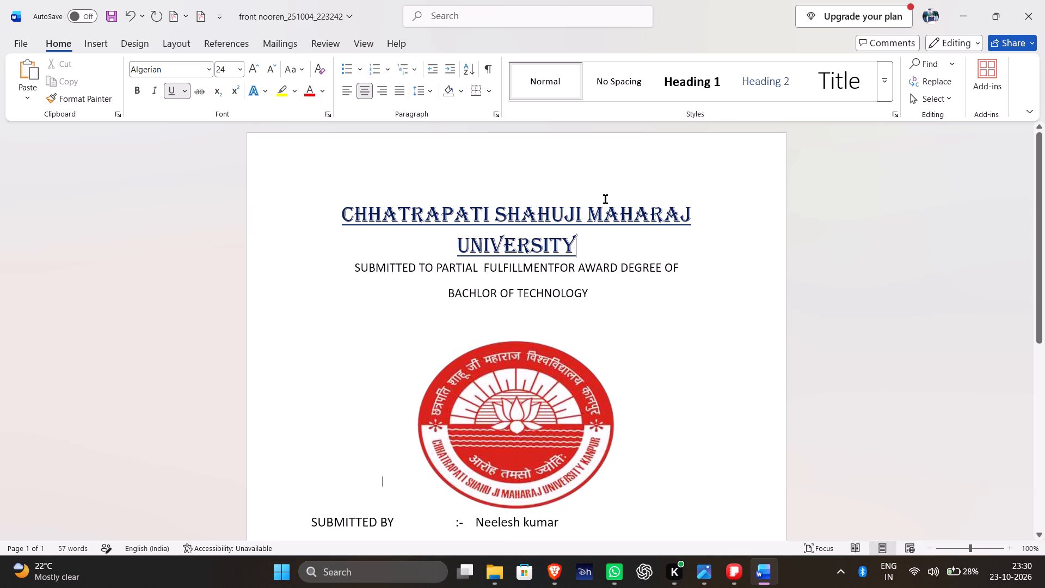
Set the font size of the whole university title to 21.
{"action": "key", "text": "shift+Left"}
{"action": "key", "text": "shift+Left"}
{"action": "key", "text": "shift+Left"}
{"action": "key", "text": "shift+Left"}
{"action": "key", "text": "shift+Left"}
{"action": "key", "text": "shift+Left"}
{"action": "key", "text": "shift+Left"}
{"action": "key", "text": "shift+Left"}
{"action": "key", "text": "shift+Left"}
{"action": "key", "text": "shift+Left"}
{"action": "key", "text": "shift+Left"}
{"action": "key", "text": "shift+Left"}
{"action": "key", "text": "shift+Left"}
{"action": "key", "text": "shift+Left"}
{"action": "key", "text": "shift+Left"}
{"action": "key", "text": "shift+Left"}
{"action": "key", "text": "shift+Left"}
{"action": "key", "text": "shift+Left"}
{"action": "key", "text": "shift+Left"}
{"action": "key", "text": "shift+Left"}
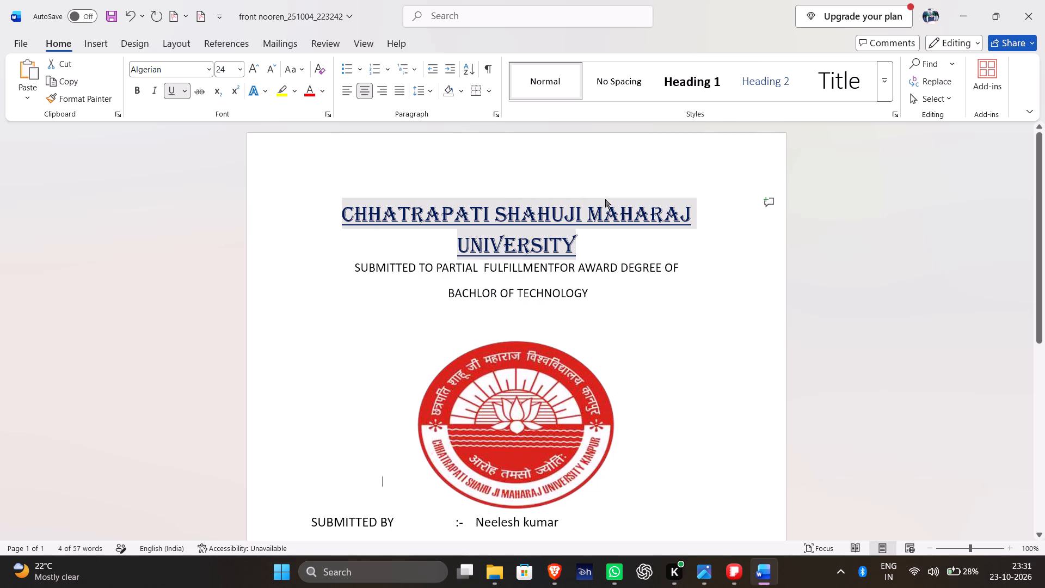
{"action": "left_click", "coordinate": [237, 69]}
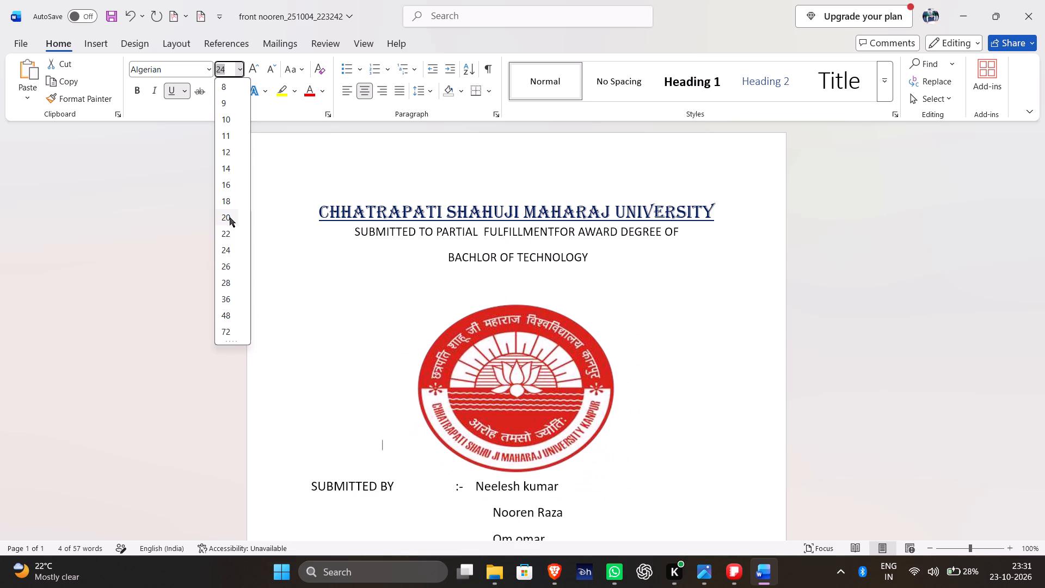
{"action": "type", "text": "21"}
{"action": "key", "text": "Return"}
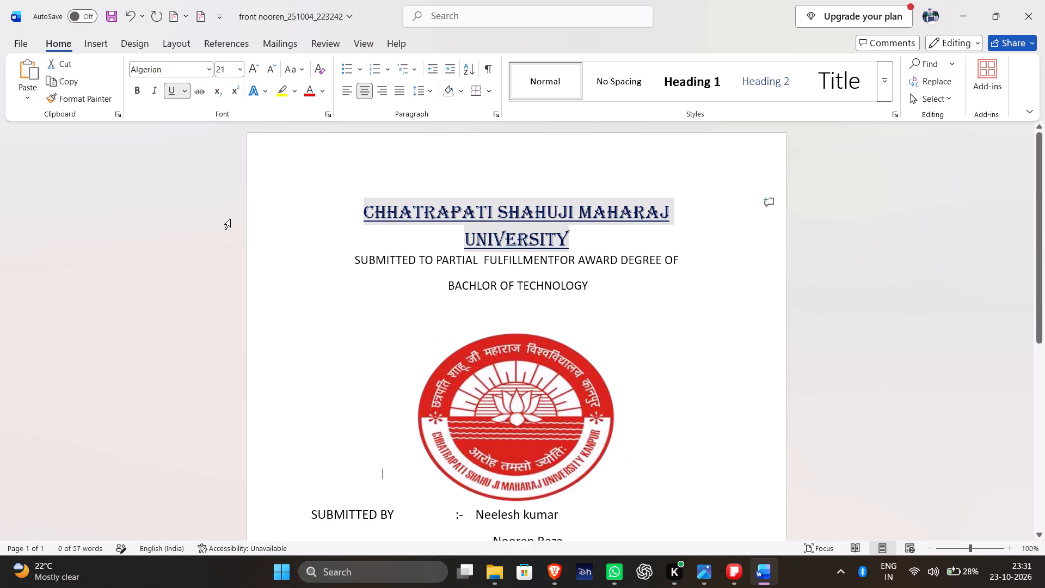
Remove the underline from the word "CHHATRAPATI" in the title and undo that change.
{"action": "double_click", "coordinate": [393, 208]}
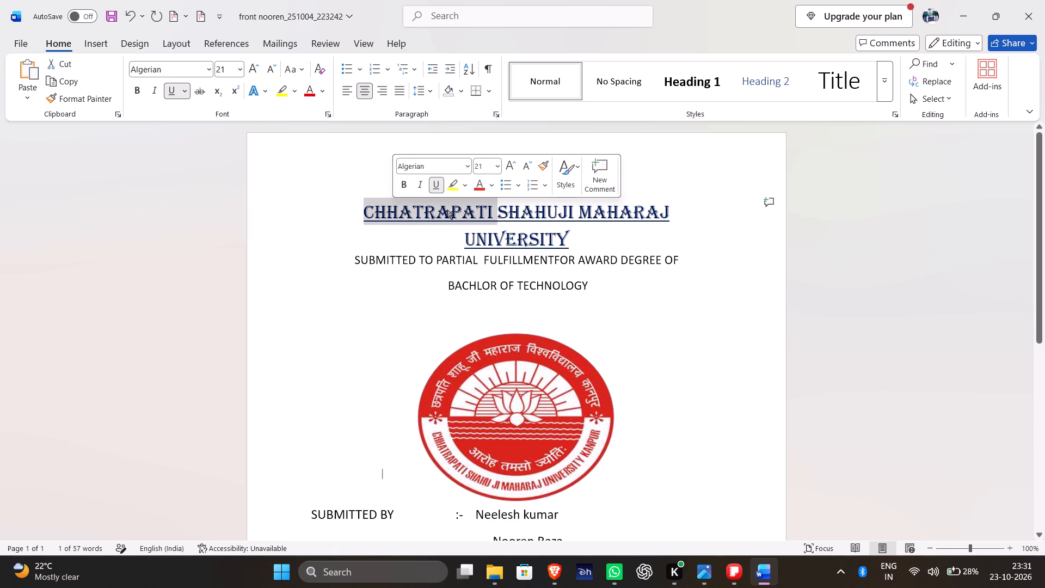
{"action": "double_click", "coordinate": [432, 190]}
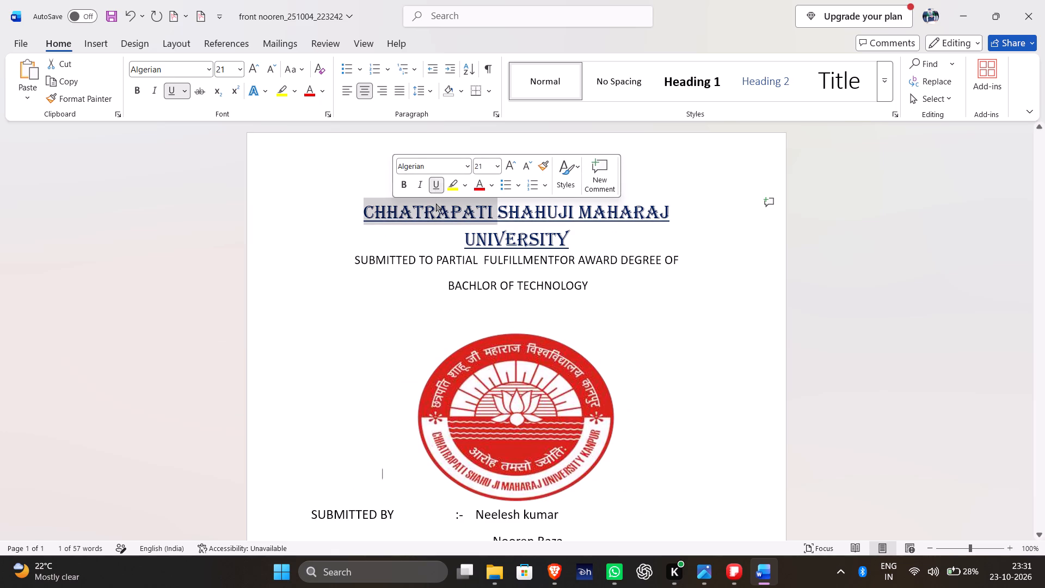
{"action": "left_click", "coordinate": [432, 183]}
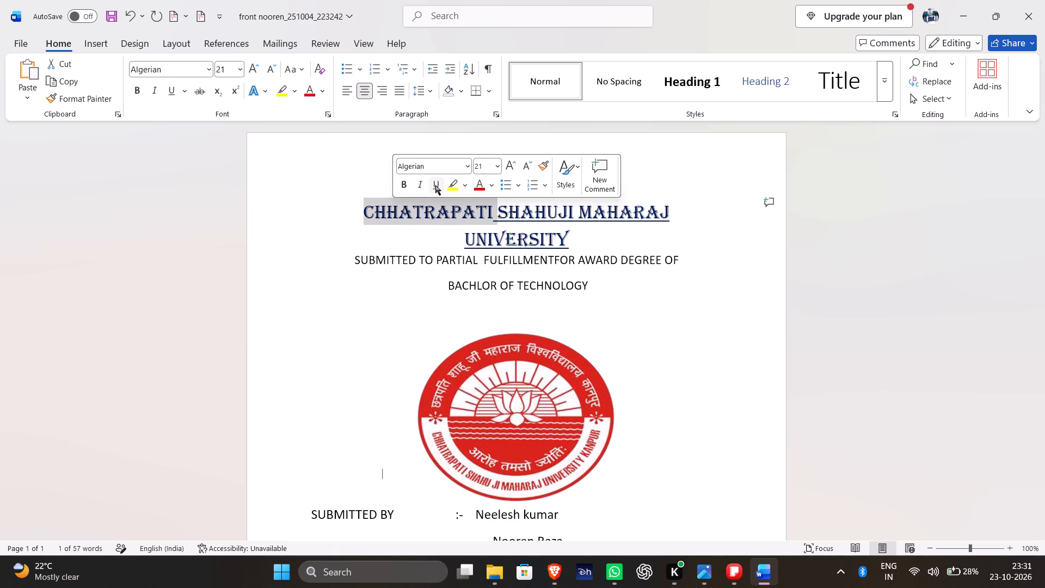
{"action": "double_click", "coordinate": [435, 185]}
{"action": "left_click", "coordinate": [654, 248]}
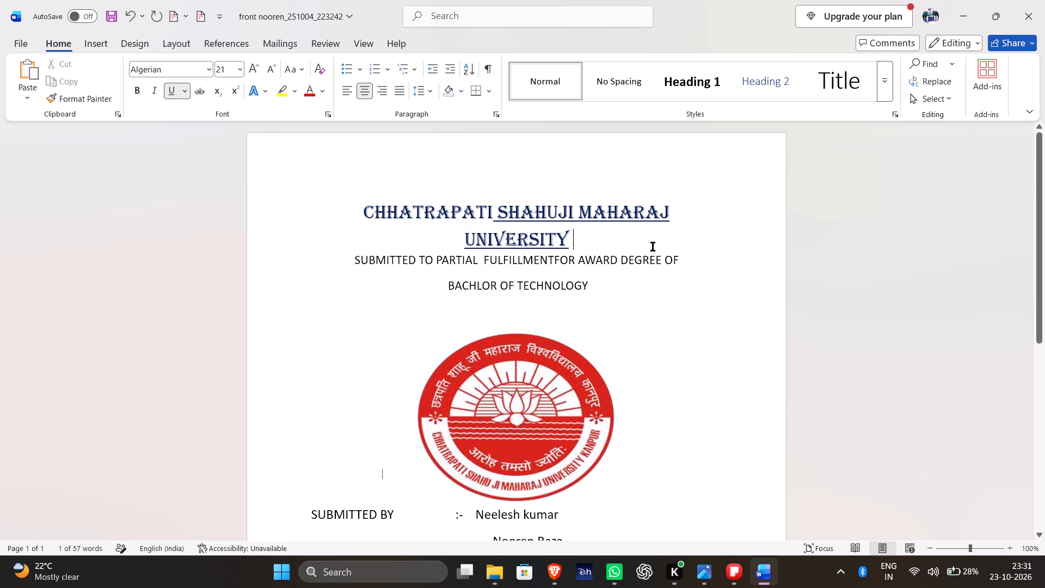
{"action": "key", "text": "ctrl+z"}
Make the whole "CHHATRAPATI SHAHUJI MAHARAJ UNIVERSITY" title bold.
{"action": "left_click", "coordinate": [598, 243]}
{"action": "left_click_drag", "start_coordinate": [592, 244], "coordinate": [422, 201]}
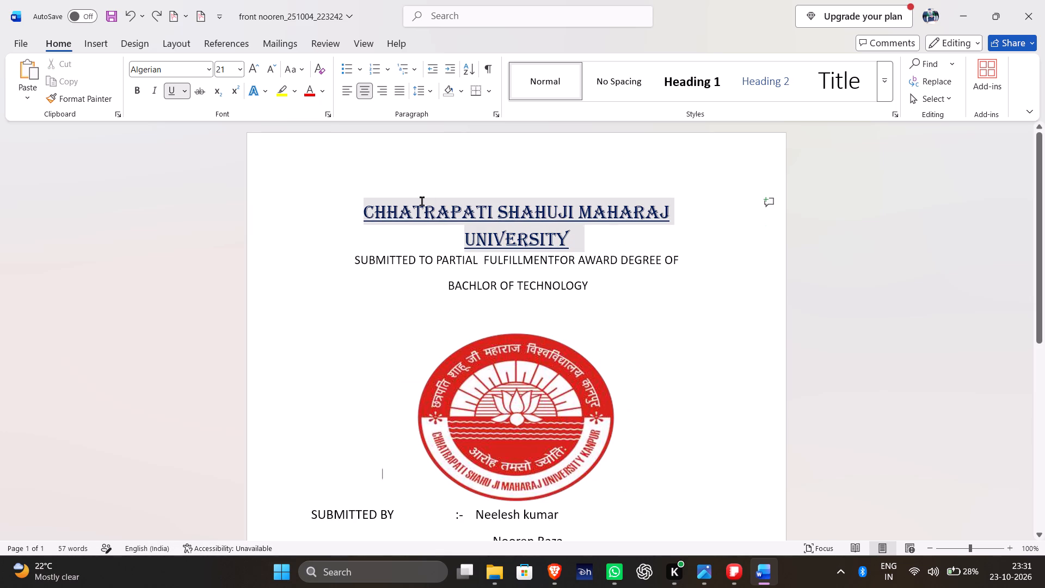
{"action": "left_click_drag", "start_coordinate": [422, 201], "coordinate": [401, 201]}
{"action": "left_click", "coordinate": [401, 201]}
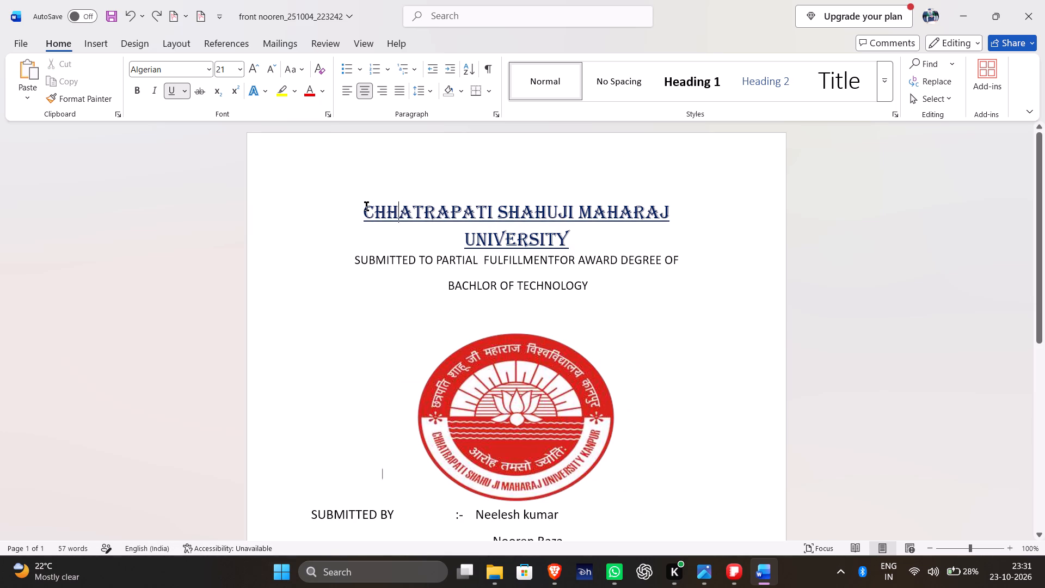
{"action": "left_click_drag", "start_coordinate": [366, 206], "coordinate": [555, 231]}
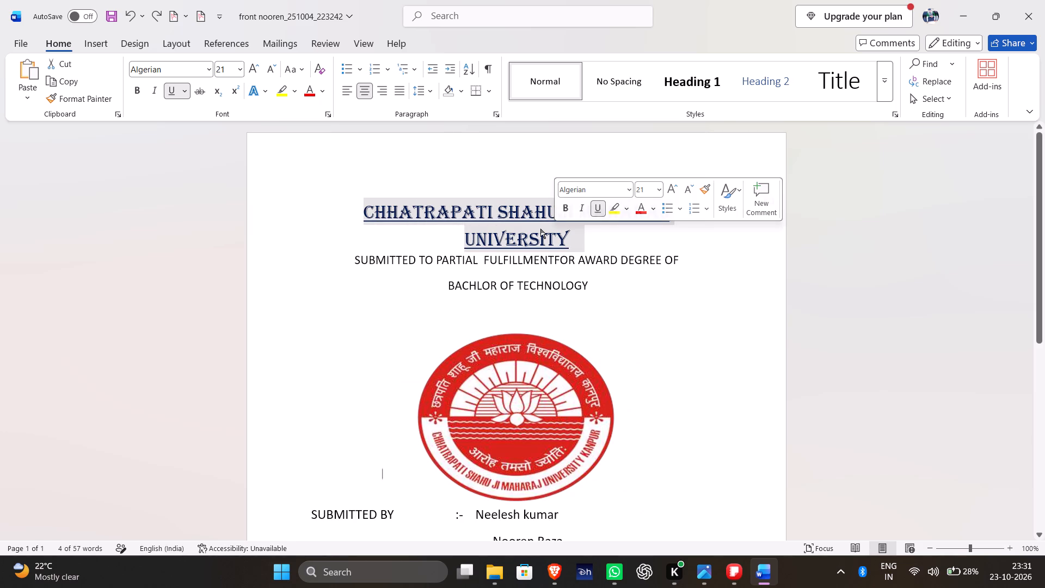
{"action": "double_click", "coordinate": [563, 206]}
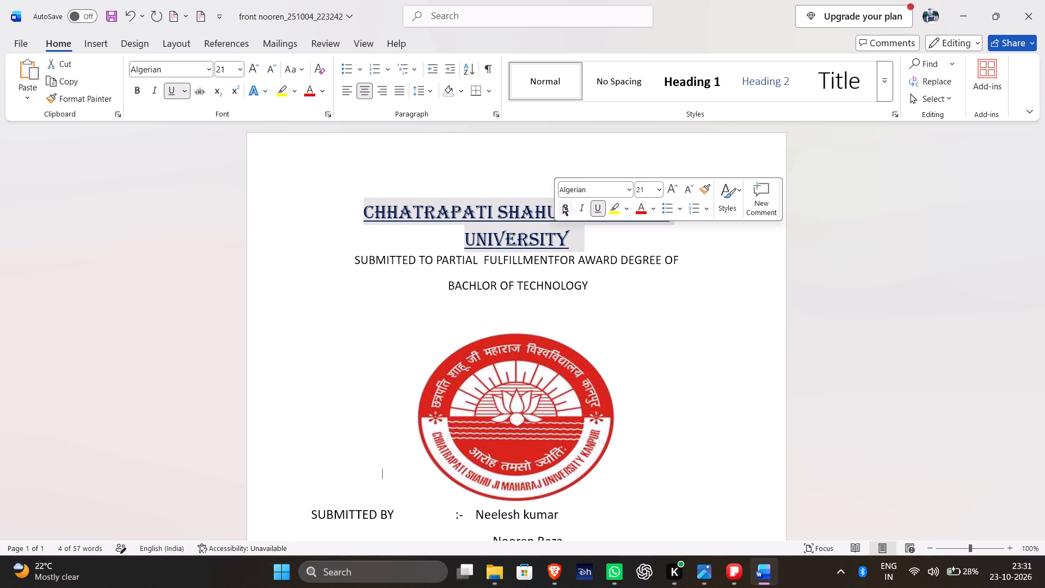
{"action": "left_click", "coordinate": [563, 206]}
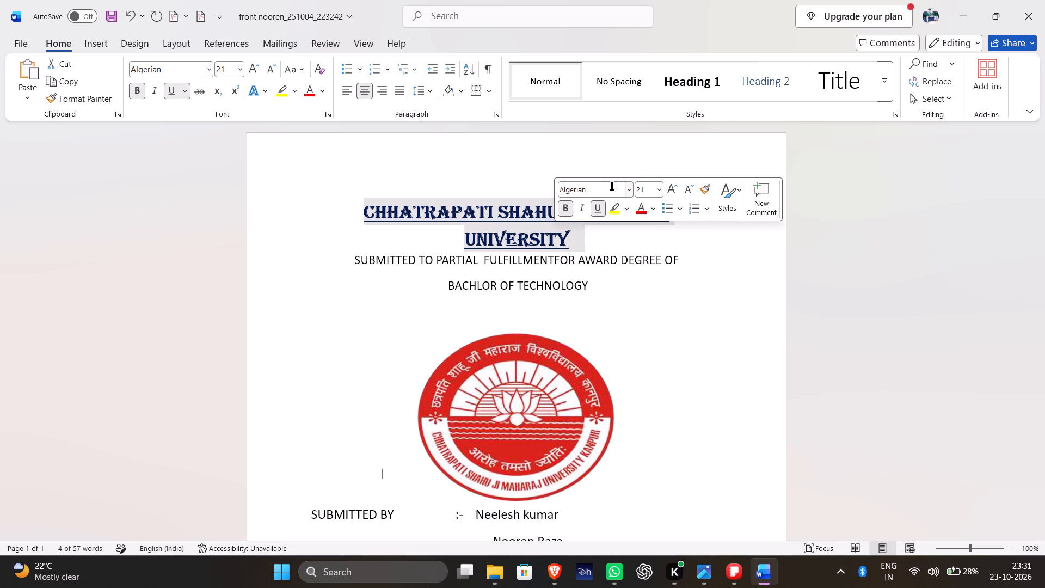
Set the font size of the whole university title to 20.
{"action": "left_click", "coordinate": [659, 191]}
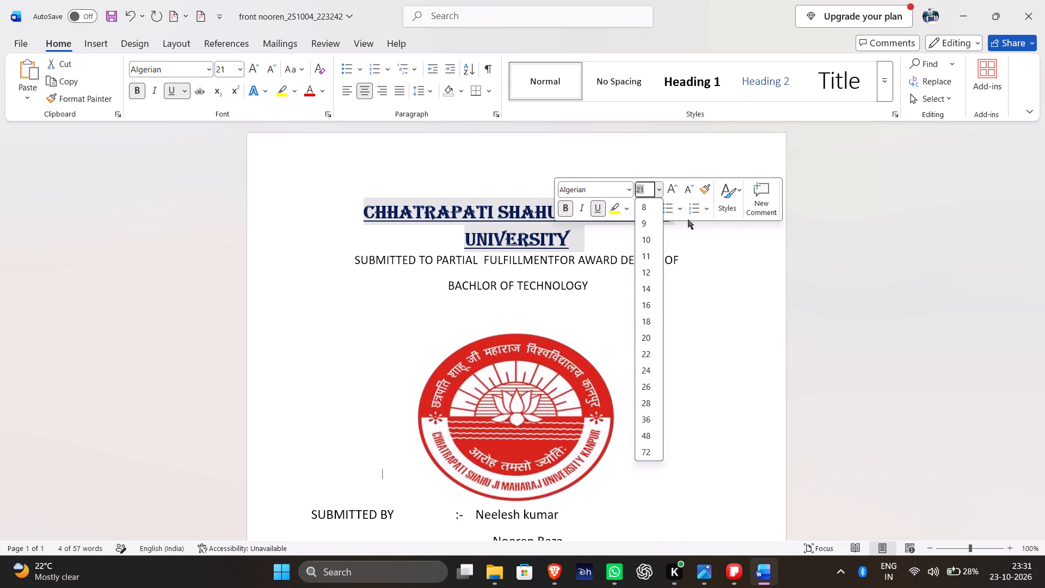
{"action": "left_click", "coordinate": [650, 334]}
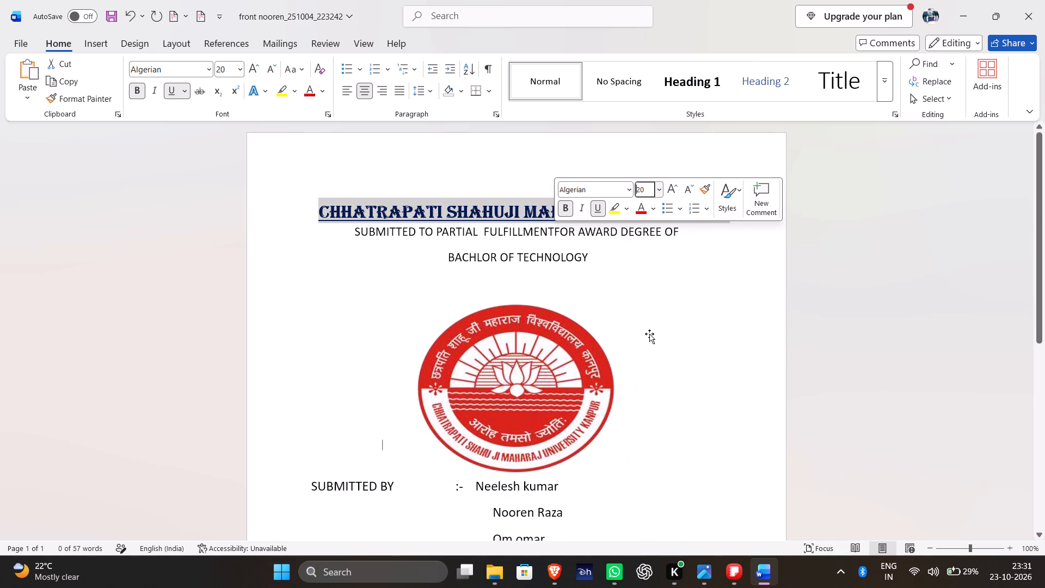
{"action": "left_click", "coordinate": [674, 259]}
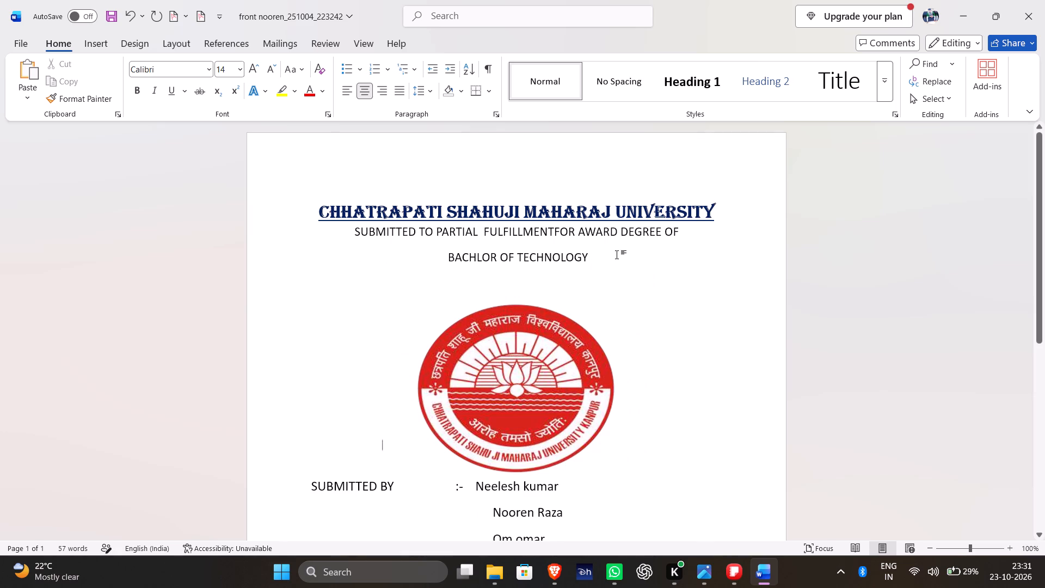
Delete all the text of the "SUBMITTED TO PARTIAL FULFILLMENTFOR AWARD DEGREE OF" line below the title.
{"action": "left_click", "coordinate": [678, 233]}
{"action": "key", "text": "BackSpace"}
{"action": "key", "text": "BackSpace"}
{"action": "key", "text": "BackSpace"}
{"action": "key", "text": "BackSpace"}
{"action": "key", "text": "BackSpace"}
{"action": "key", "text": "BackSpace"}
{"action": "key", "text": "BackSpace"}
{"action": "key", "text": "BackSpace"}
{"action": "key", "text": "BackSpace"}
{"action": "key", "text": "BackSpace"}
{"action": "key", "text": "BackSpace"}
{"action": "key", "text": "BackSpace"}
{"action": "key", "text": "BackSpace"}
{"action": "key", "text": "BackSpace"}
{"action": "key", "text": "BackSpace"}
{"action": "key", "text": "BackSpace"}
{"action": "key", "text": "BackSpace"}
{"action": "key", "text": "BackSpace"}
{"action": "key", "text": "BackSpace"}
{"action": "key", "text": "BackSpace"}
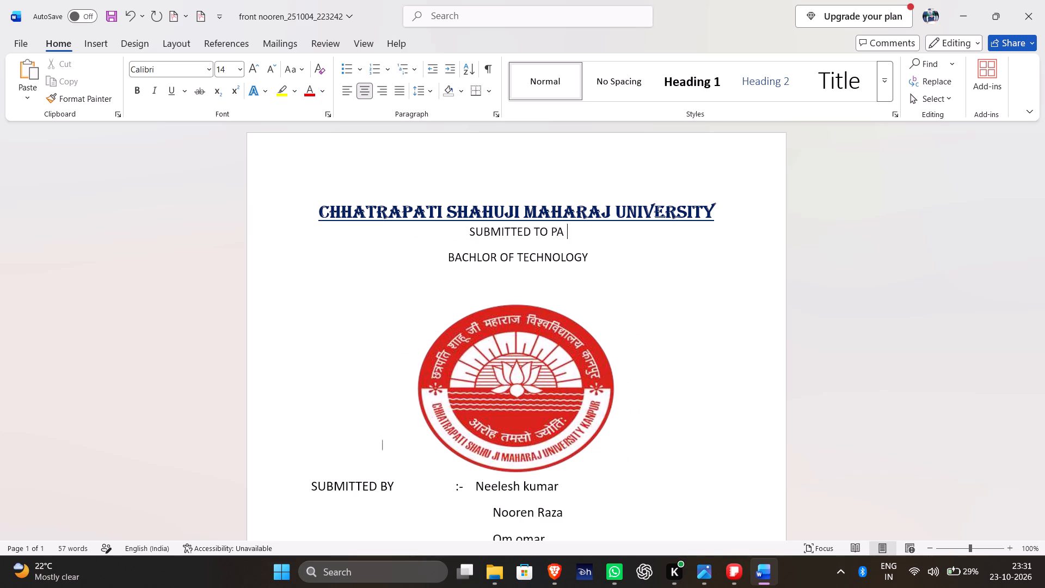
{"action": "key", "text": "BackSpace"}
{"action": "key", "text": "BackSpace"}
{"action": "key", "text": "BackSpace"}
{"action": "key", "text": "BackSpace"}
{"action": "key", "text": "BackSpace"}
{"action": "key", "text": "BackSpace"}
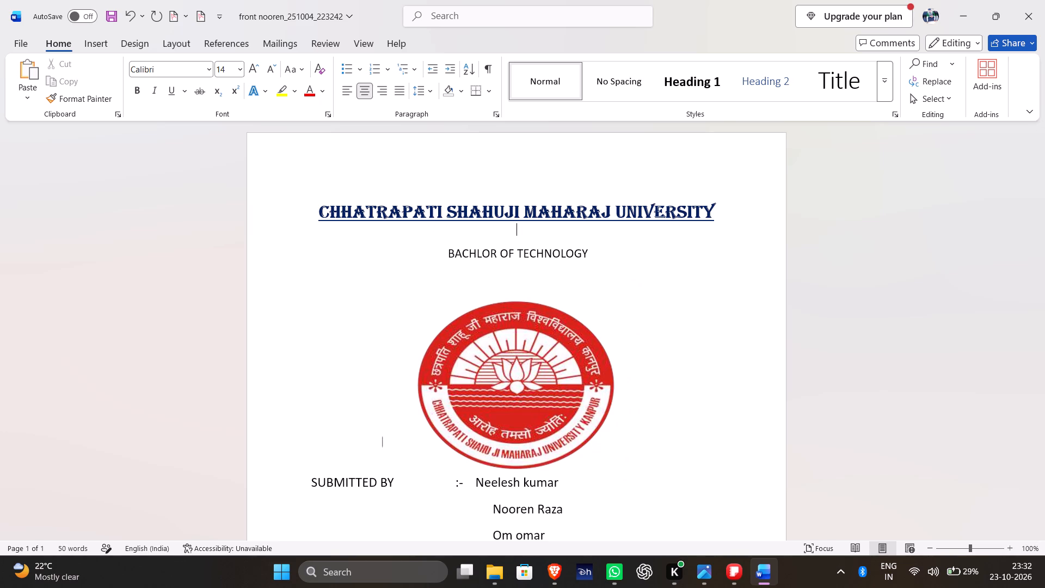
{"action": "key", "text": "BackSpace"}
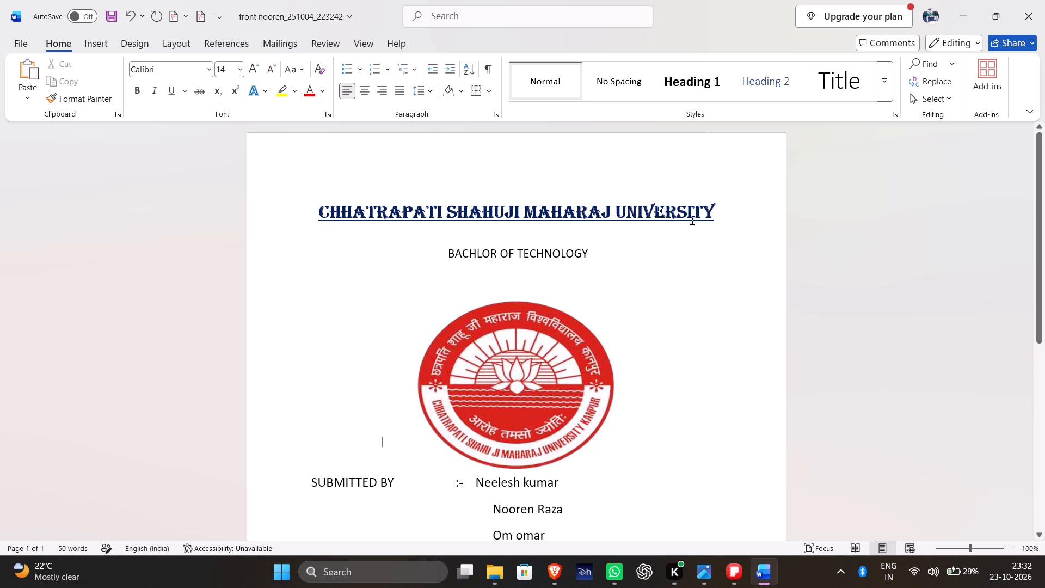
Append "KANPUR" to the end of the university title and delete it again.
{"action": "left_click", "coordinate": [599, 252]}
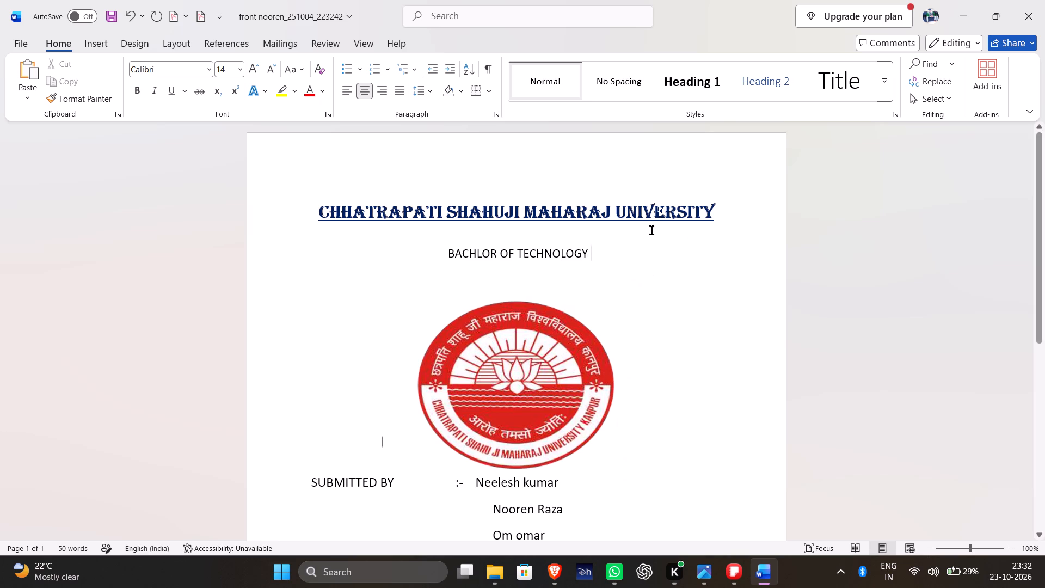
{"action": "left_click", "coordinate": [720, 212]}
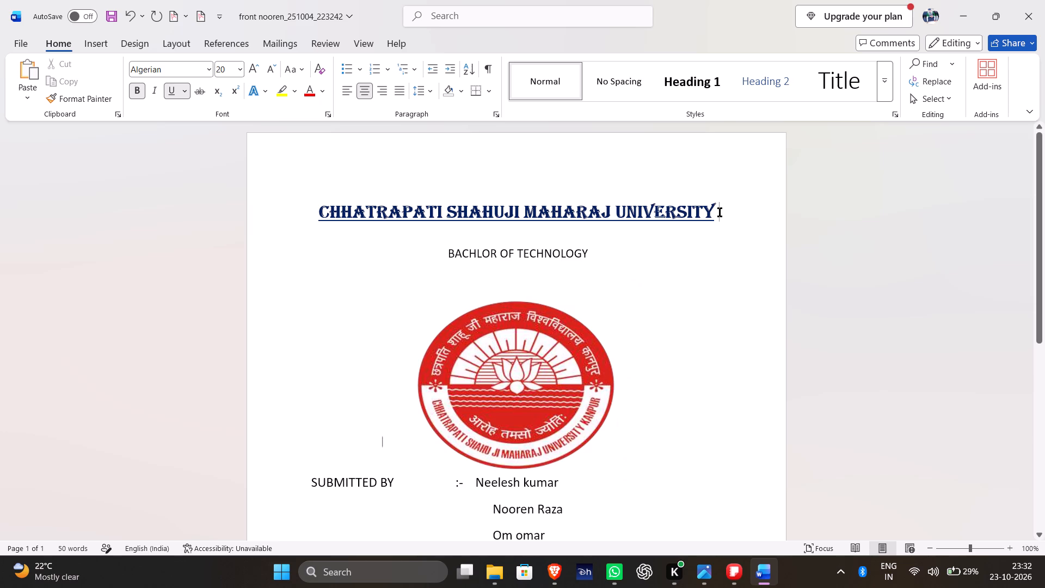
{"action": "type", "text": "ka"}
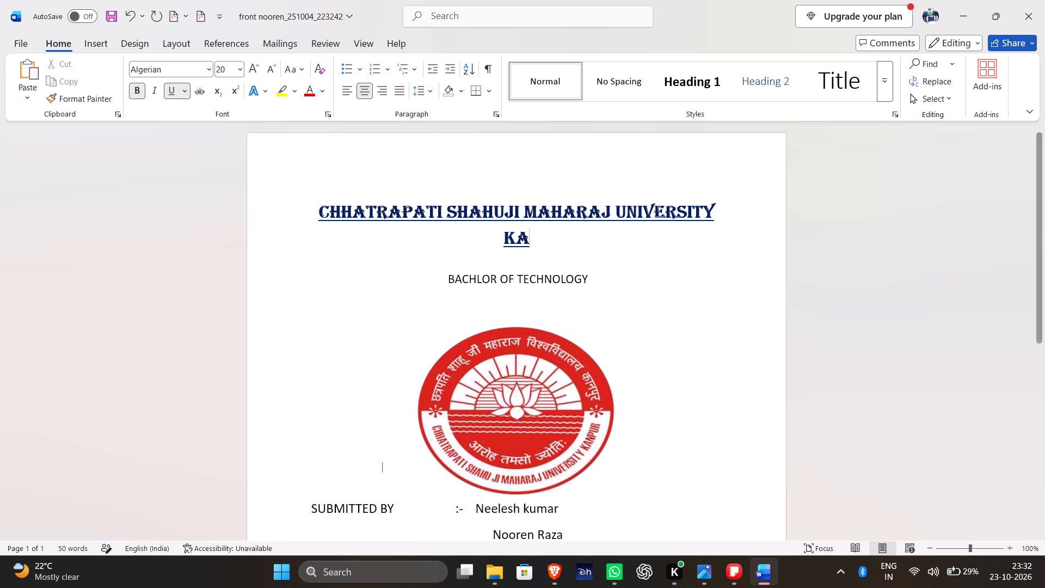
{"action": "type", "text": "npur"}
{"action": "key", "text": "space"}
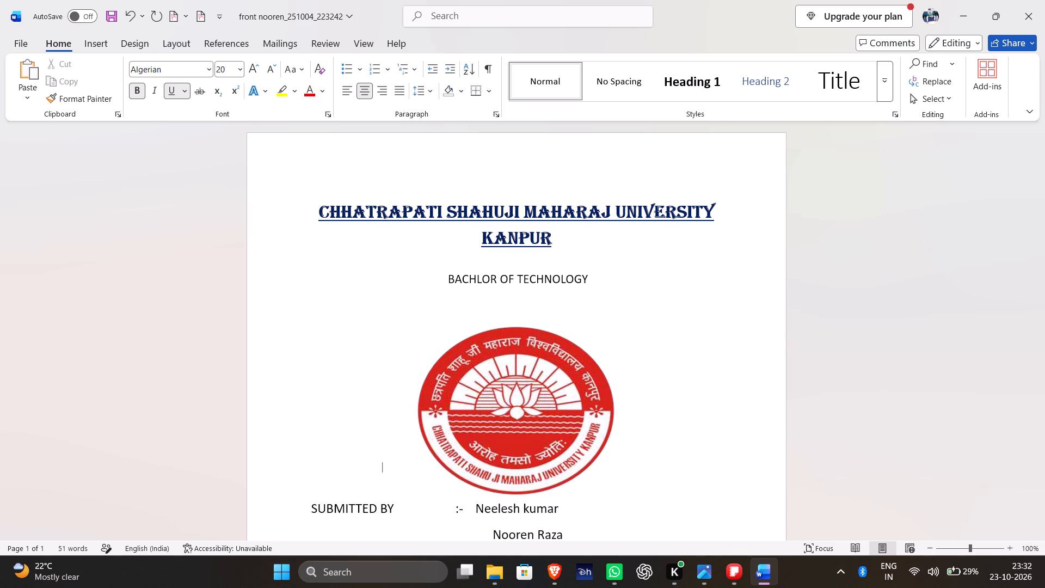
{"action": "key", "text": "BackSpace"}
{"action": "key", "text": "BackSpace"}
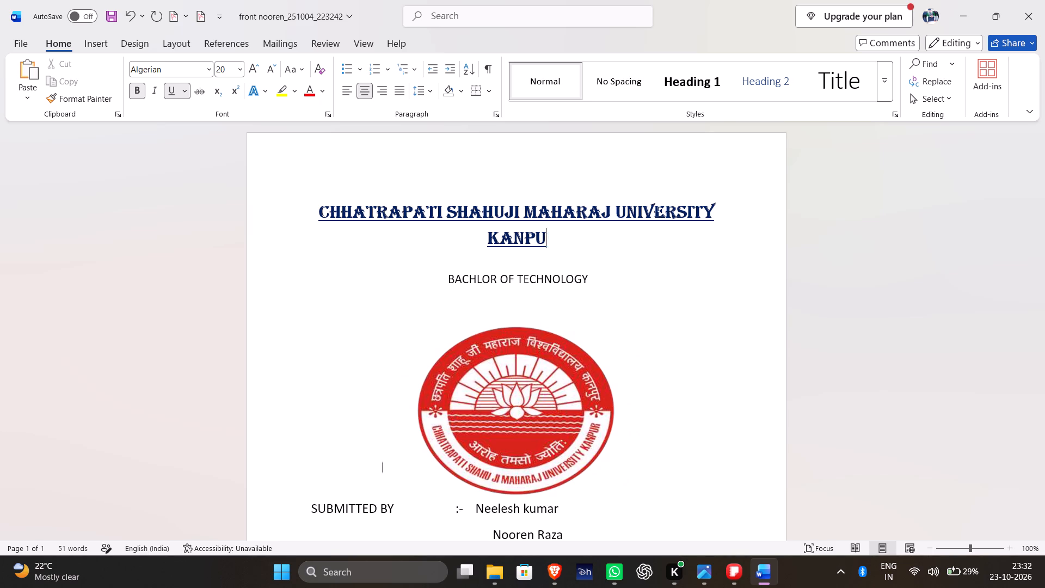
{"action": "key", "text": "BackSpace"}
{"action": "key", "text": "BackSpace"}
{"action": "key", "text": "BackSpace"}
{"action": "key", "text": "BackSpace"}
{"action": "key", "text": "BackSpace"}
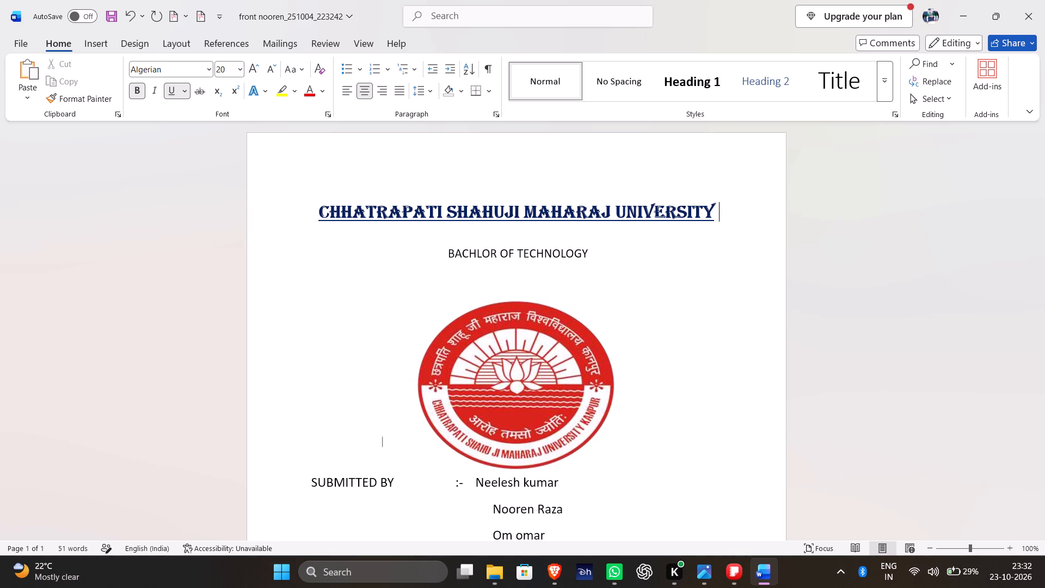
Add "(UIET KANPUR )" in parentheses after "CHHATRAPATI SHAHUJI MAHARAJ UNIVERSITY" in the title.
{"action": "key", "text": "u"}
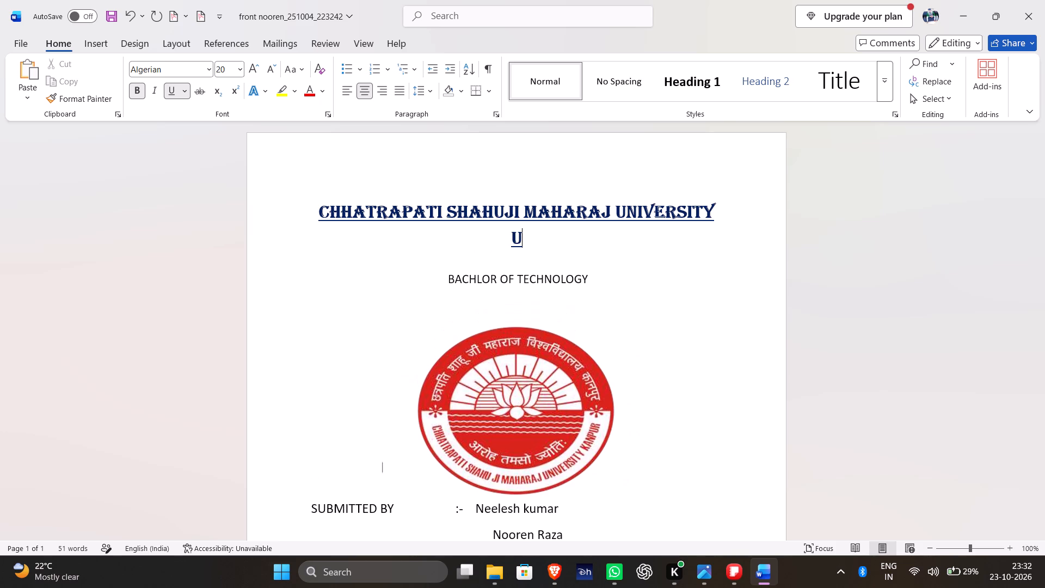
{"action": "type", "text": "iet"}
{"action": "key", "text": "space"}
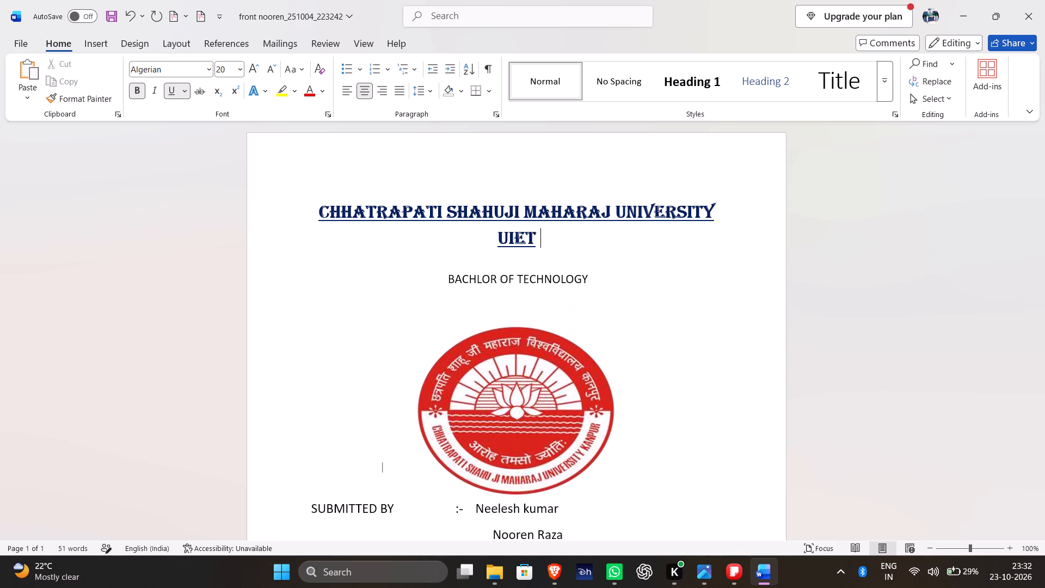
{"action": "type", "text": "kanpur"}
{"action": "key", "text": "space"}
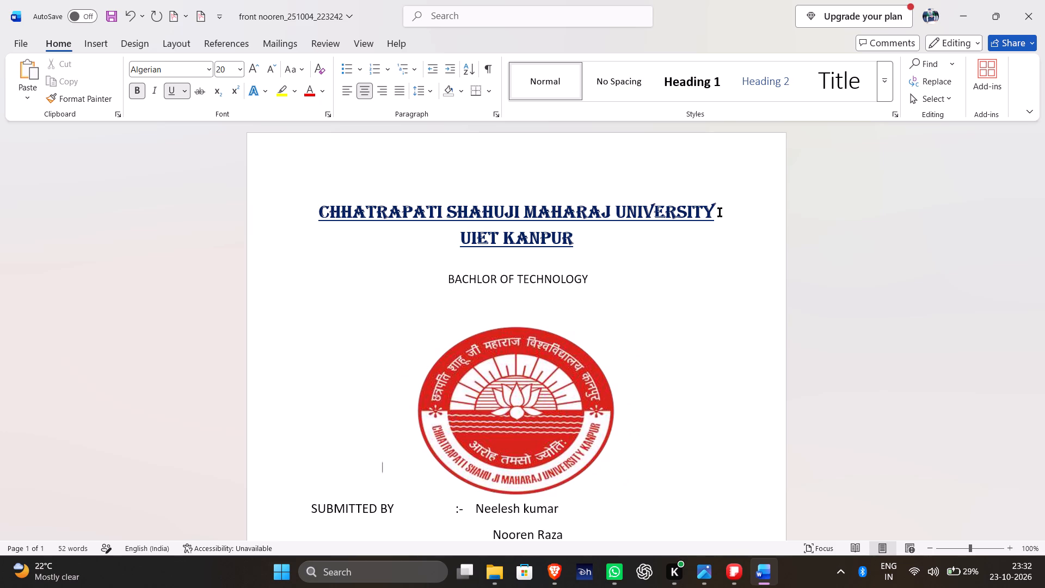
{"action": "key", "text": "shift+parenright"}
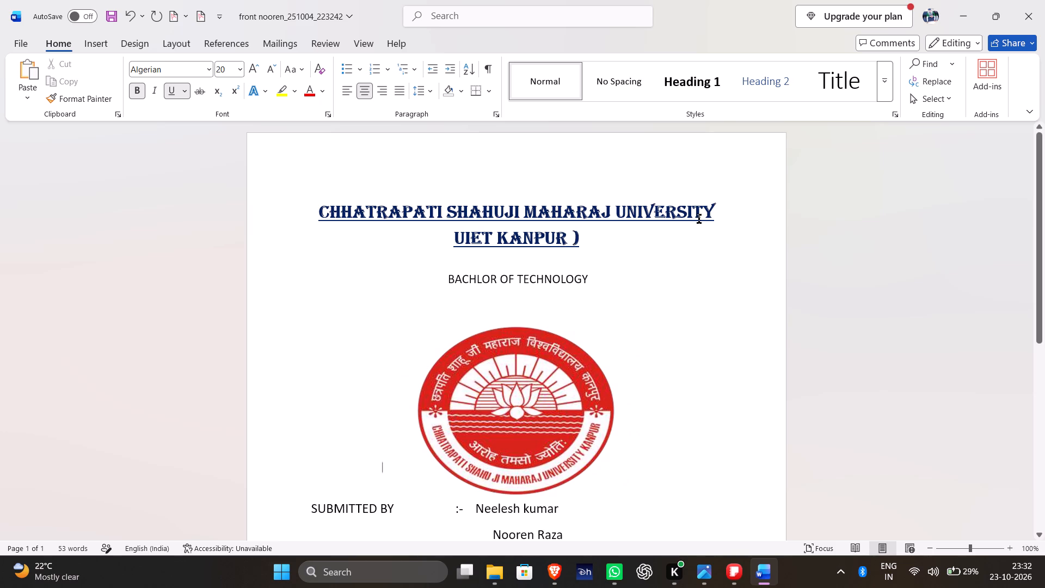
{"action": "left_click", "coordinate": [451, 241]}
{"action": "key", "text": "shift+parenleft"}
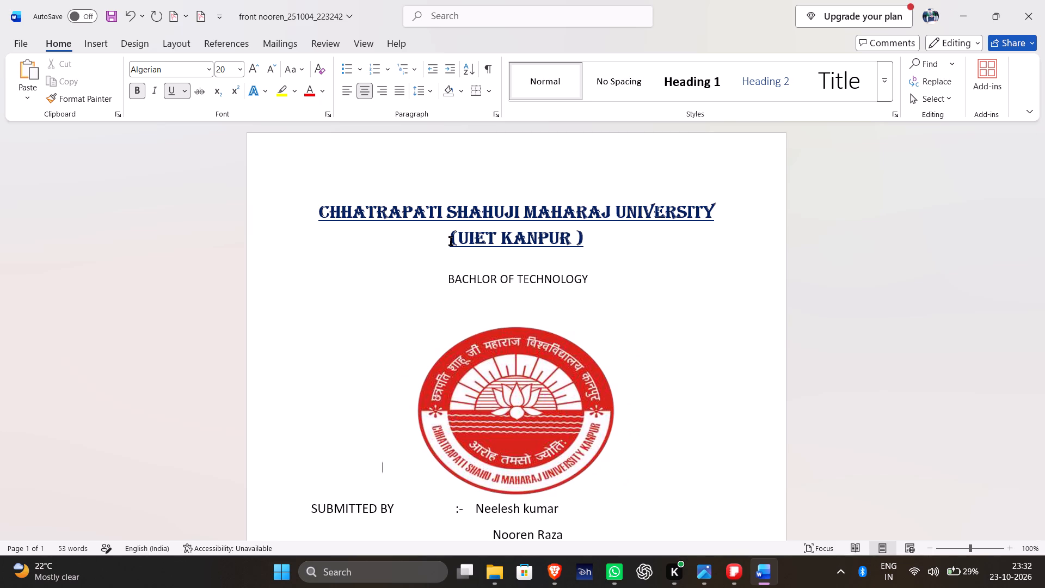
Delete all the text of the "BACHLOR OF TECHNOLOGY" line between the title and the logo.
{"action": "left_click", "coordinate": [599, 283]}
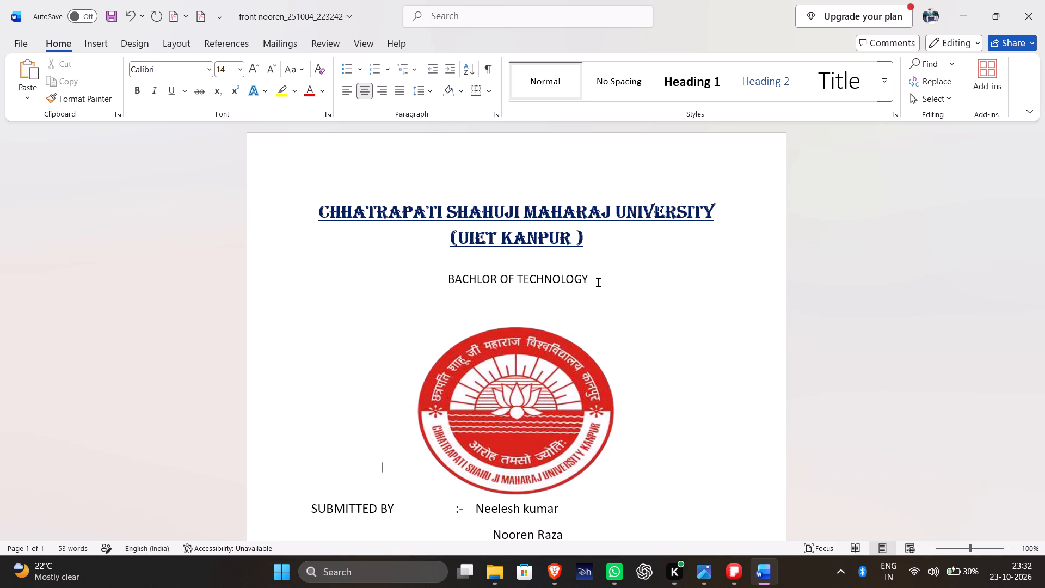
{"action": "key", "text": "BackSpace"}
{"action": "key", "text": "BackSpace"}
{"action": "key", "text": "BackSpace"}
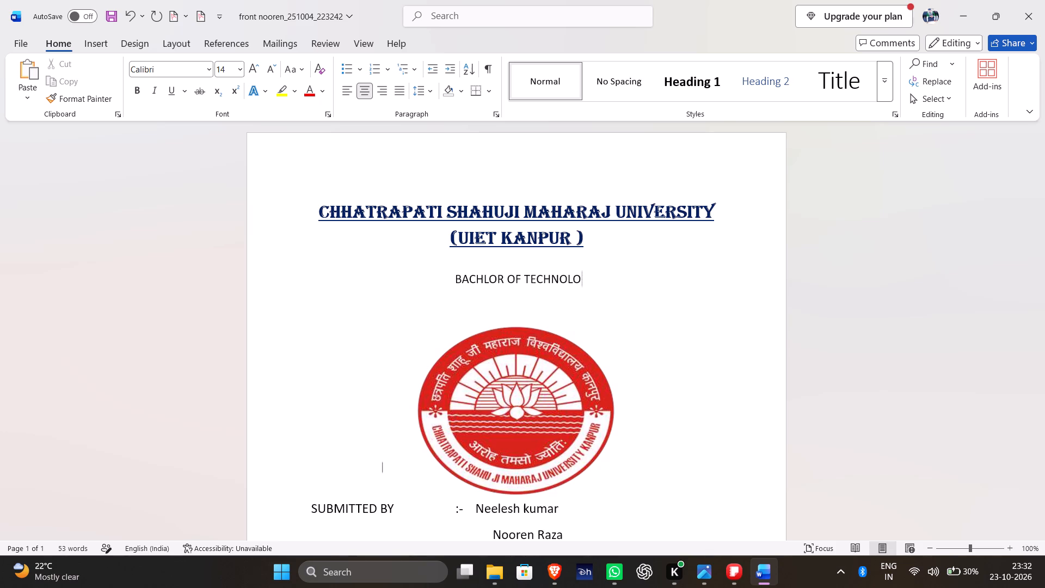
{"action": "key", "text": "BackSpace"}
{"action": "key", "text": "BackSpace"}
{"action": "key", "text": "BackSpace"}
{"action": "key", "text": "BackSpace"}
{"action": "key", "text": "BackSpace"}
{"action": "key", "text": "BackSpace"}
{"action": "key", "text": "BackSpace"}
{"action": "key", "text": "BackSpace"}
{"action": "key", "text": "BackSpace"}
{"action": "key", "text": "BackSpace"}
{"action": "key", "text": "BackSpace"}
{"action": "key", "text": "BackSpace"}
{"action": "key", "text": "BackSpace"}
{"action": "key", "text": "BackSpace"}
{"action": "key", "text": "BackSpace"}
{"action": "key", "text": "BackSpace"}
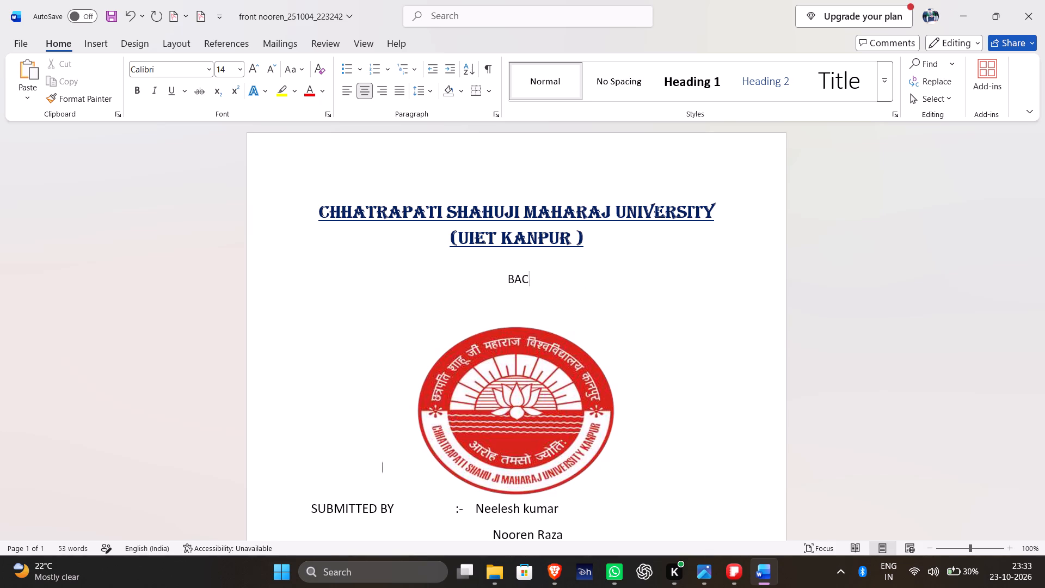
{"action": "key", "text": "BackSpace"}
{"action": "key", "text": "BackSpace"}
{"action": "key", "text": "BackSpace"}
Enter "TCA assignment" on the emptied line above the logo.
{"action": "key", "text": "shift+t"}
{"action": "key", "text": "BackSpace"}
{"action": "key", "text": "shift+t"}
{"action": "type", "text": "CA"}
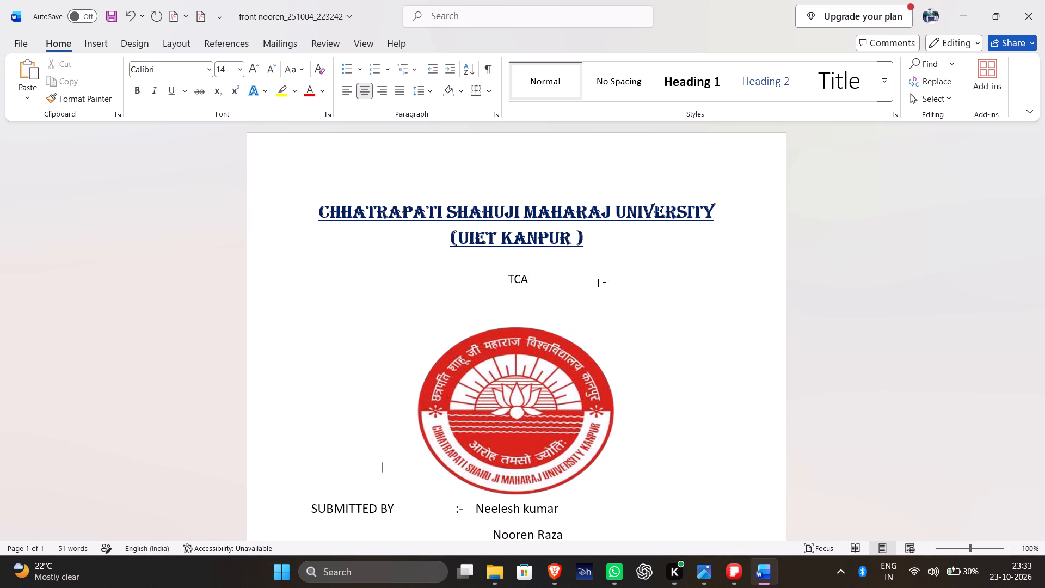
{"action": "key", "text": "space"}
{"action": "type", "text": "assignment"}
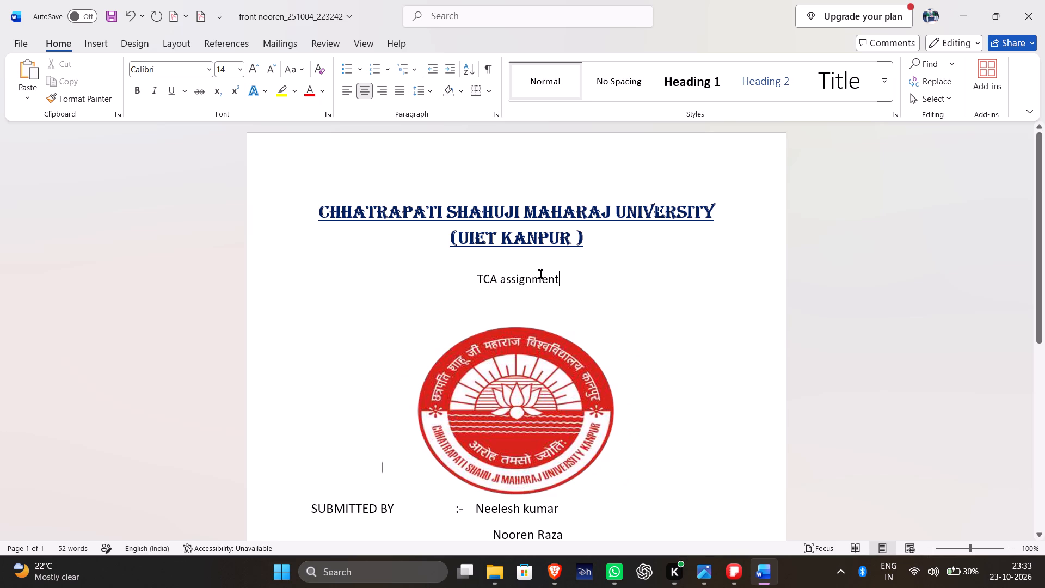
Make the whole "TCA assignment" line bold.
{"action": "left_click_drag", "start_coordinate": [560, 281], "coordinate": [475, 279]}
{"action": "left_click", "coordinate": [475, 279]}
{"action": "left_click_drag", "start_coordinate": [475, 279], "coordinate": [554, 269]}
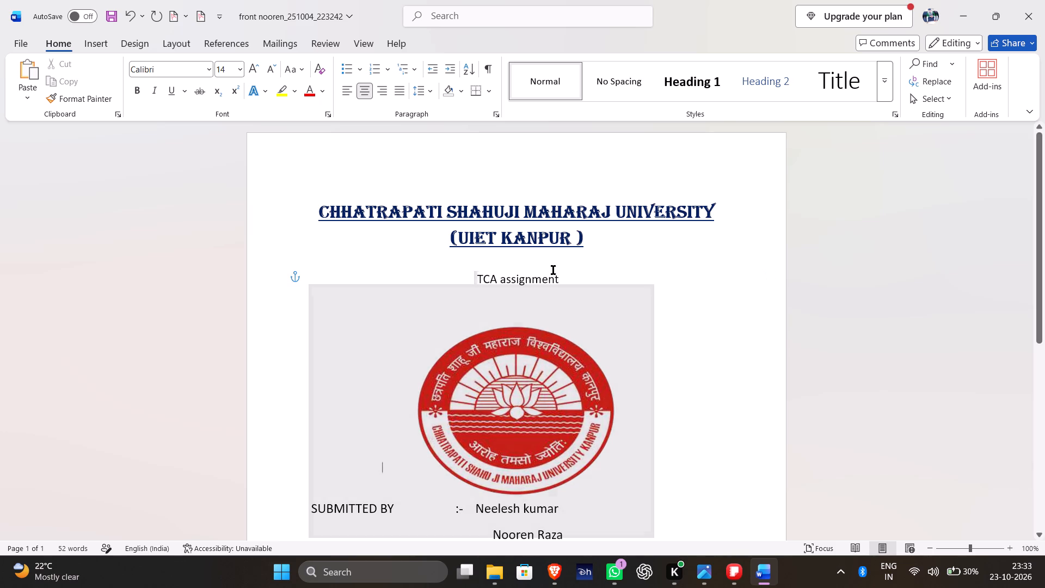
{"action": "left_click_drag", "start_coordinate": [554, 269], "coordinate": [563, 277]}
{"action": "double_click", "coordinate": [563, 277]}
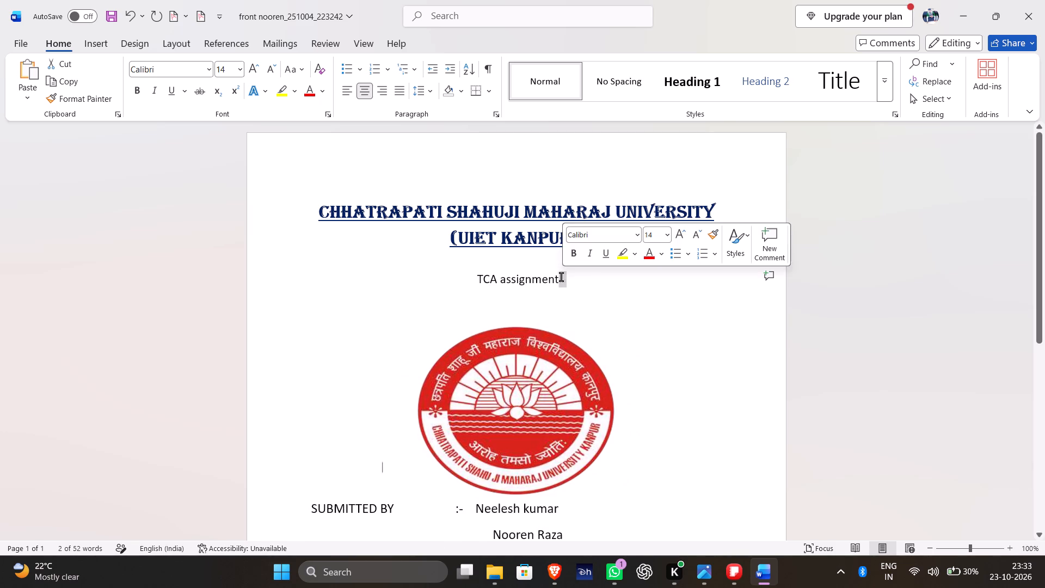
{"action": "double_click", "coordinate": [557, 278]}
{"action": "double_click", "coordinate": [550, 283]}
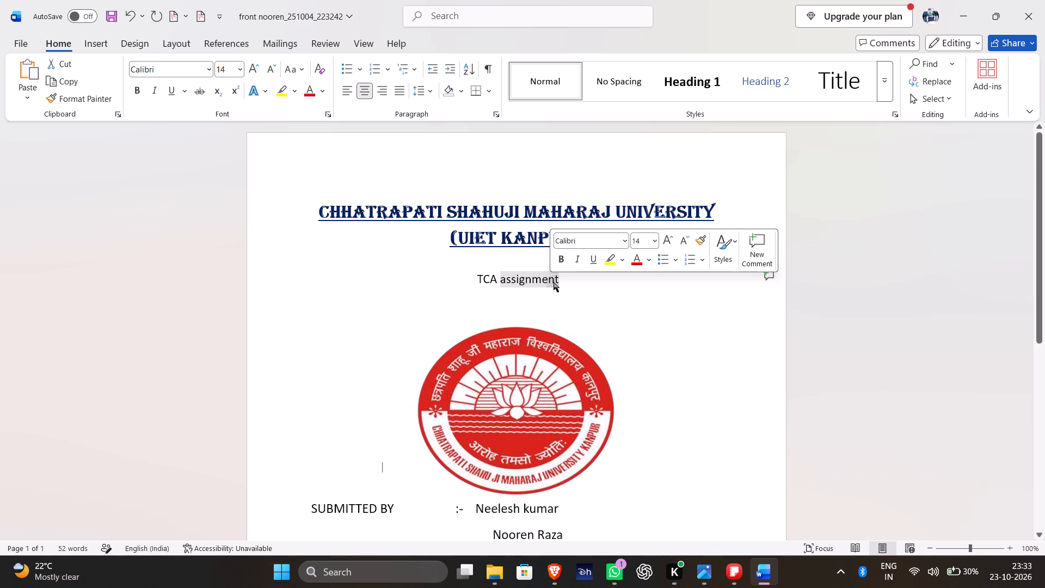
{"action": "double_click", "coordinate": [554, 282]}
{"action": "double_click", "coordinate": [489, 274]}
{"action": "left_click", "coordinate": [496, 273]}
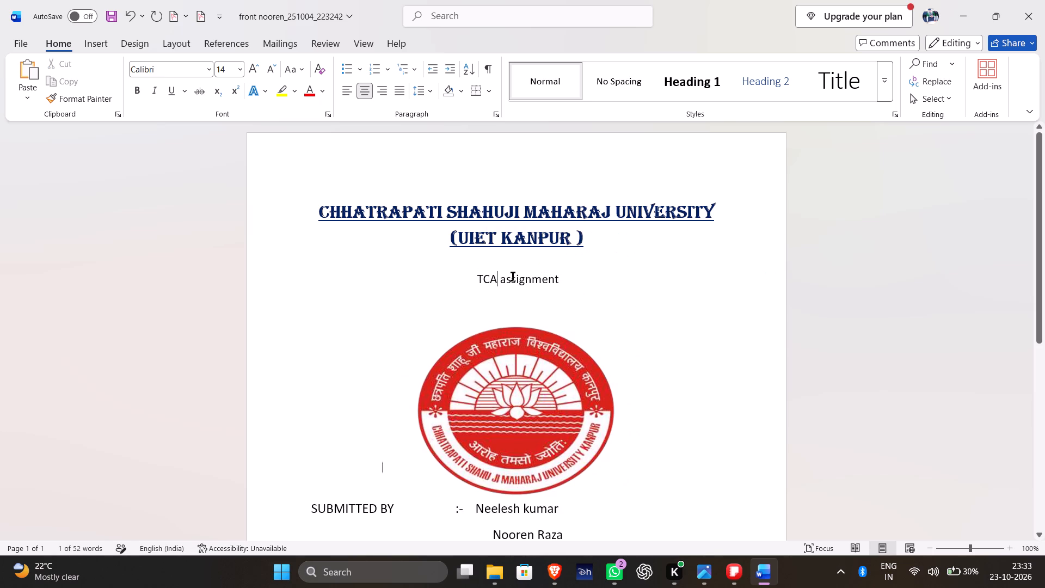
{"action": "left_click", "coordinate": [515, 277]}
{"action": "key", "text": "Right"}
{"action": "key", "text": "Right"}
{"action": "key", "text": "Right"}
{"action": "key", "text": "Right"}
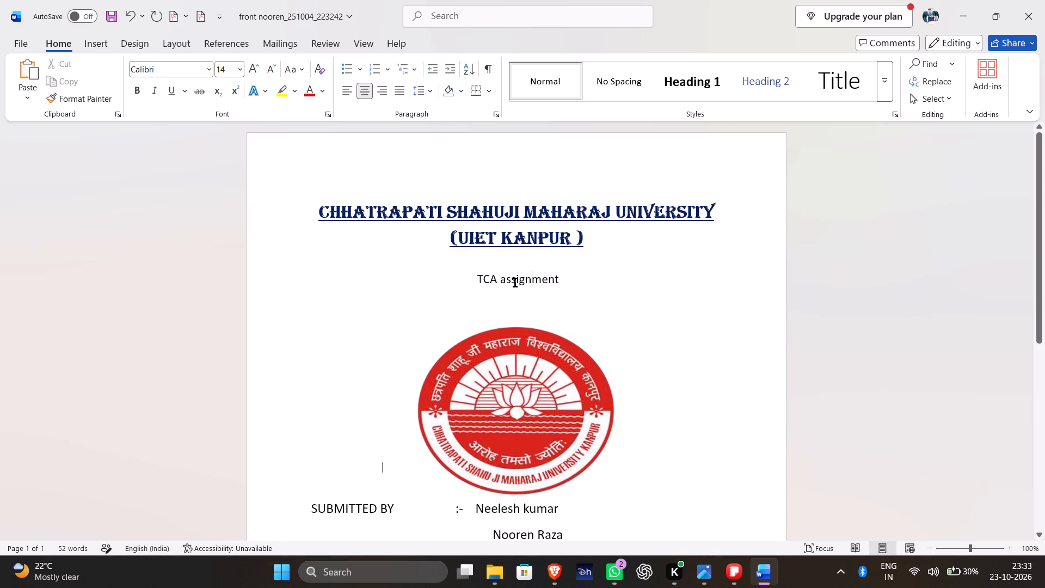
{"action": "key", "text": "Right"}
{"action": "key", "text": "Right"}
{"action": "key", "text": "Right"}
{"action": "key", "text": "shift+Left"}
{"action": "key", "text": "shift+Left"}
{"action": "key", "text": "shift+Left"}
{"action": "key", "text": "shift+Left"}
{"action": "key", "text": "shift+Left"}
{"action": "key", "text": "shift+Left"}
{"action": "key", "text": "shift+Left"}
{"action": "key", "text": "shift+Left"}
{"action": "key", "text": "shift+Left"}
{"action": "key", "text": "shift+Left"}
{"action": "key", "text": "shift+Left"}
{"action": "key", "text": "shift+Left"}
{"action": "key", "text": "shift+Left"}
{"action": "key", "text": "shift+Left"}
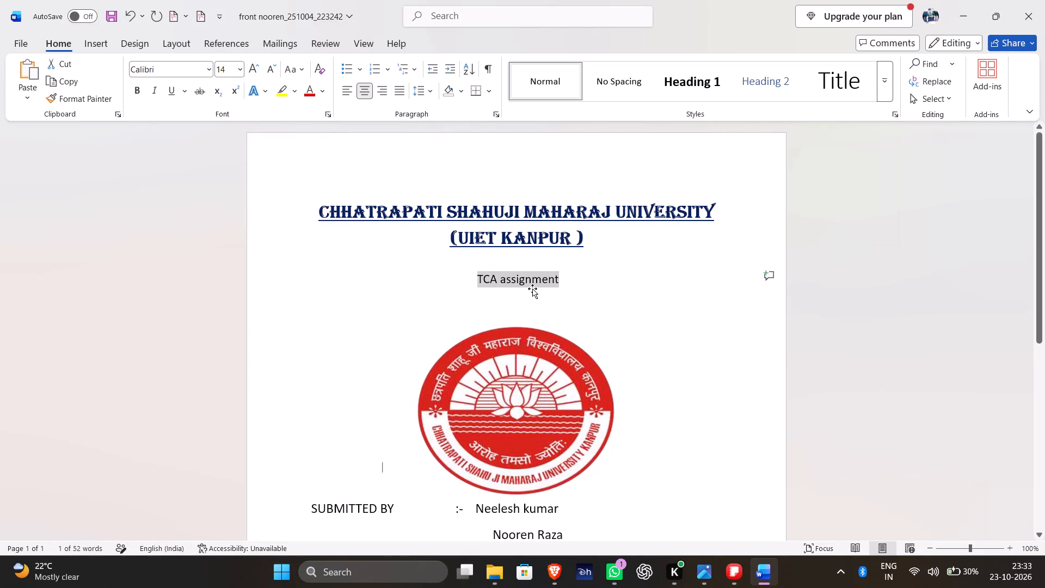
{"action": "left_click", "coordinate": [139, 85]}
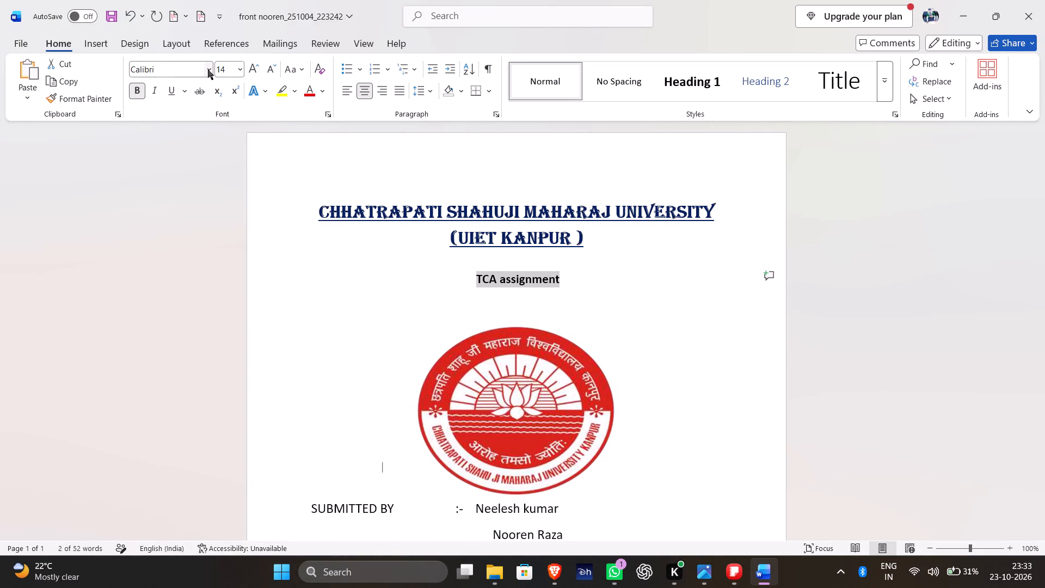
Change the font of the "TCA assignment" line to Britannic Bold.
{"action": "double_click", "coordinate": [210, 70]}
{"action": "left_click", "coordinate": [210, 71]}
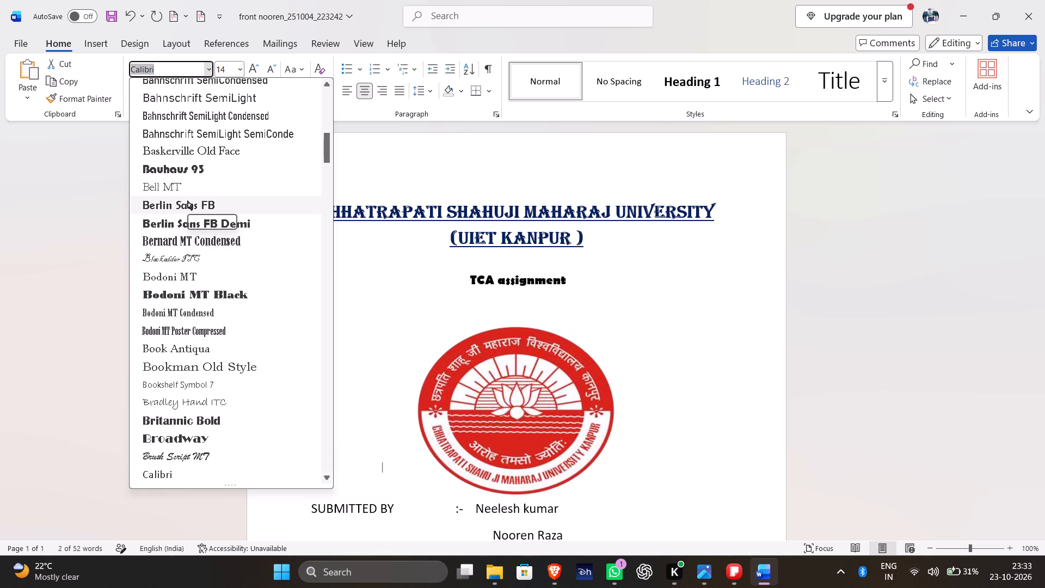
{"action": "left_click", "coordinate": [196, 421]}
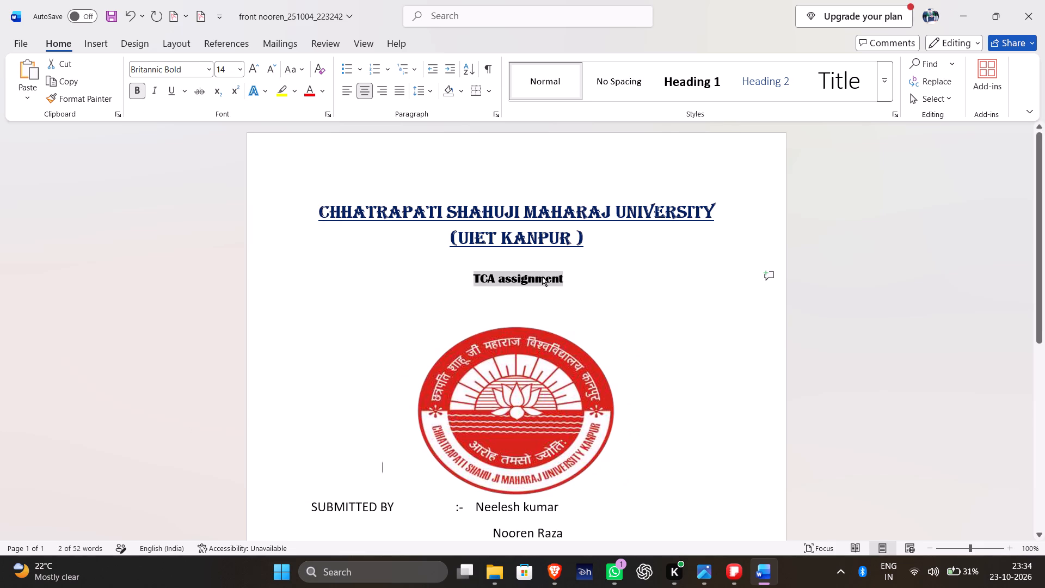
Set the font size of the "TCA assignment" line to 26.
{"action": "double_click", "coordinate": [237, 70]}
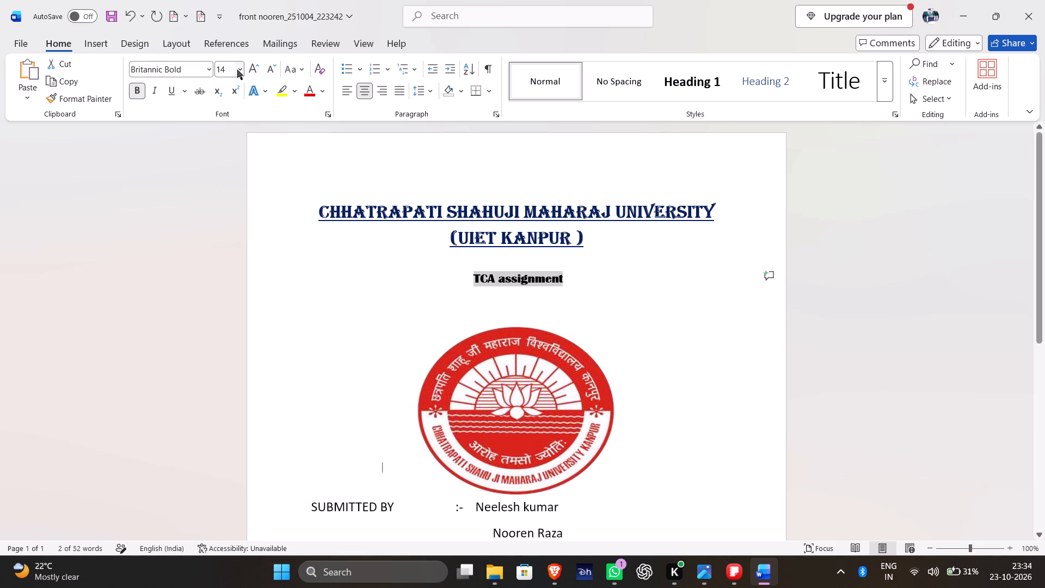
{"action": "left_click", "coordinate": [237, 70]}
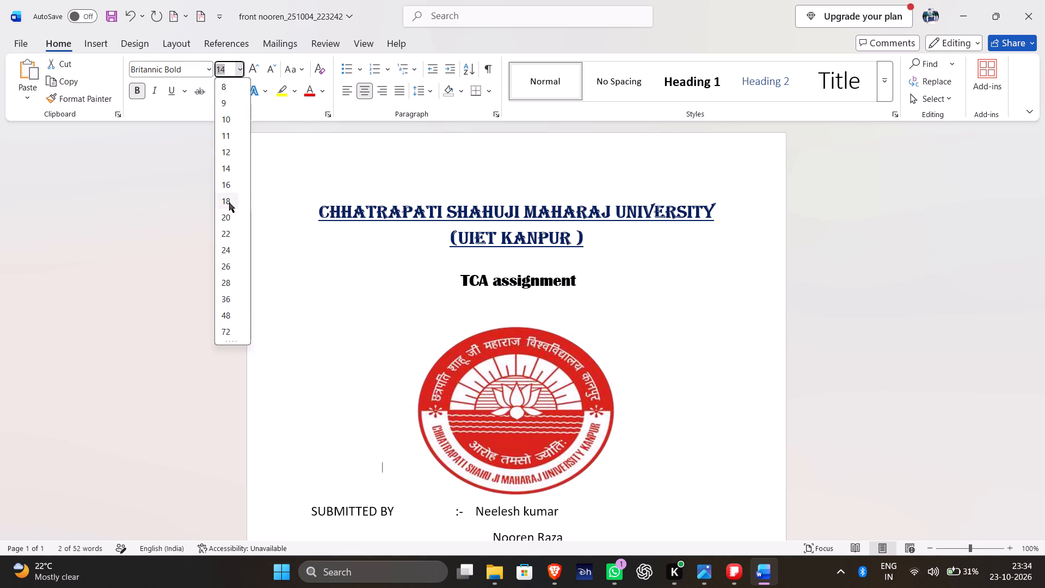
{"action": "double_click", "coordinate": [229, 264]}
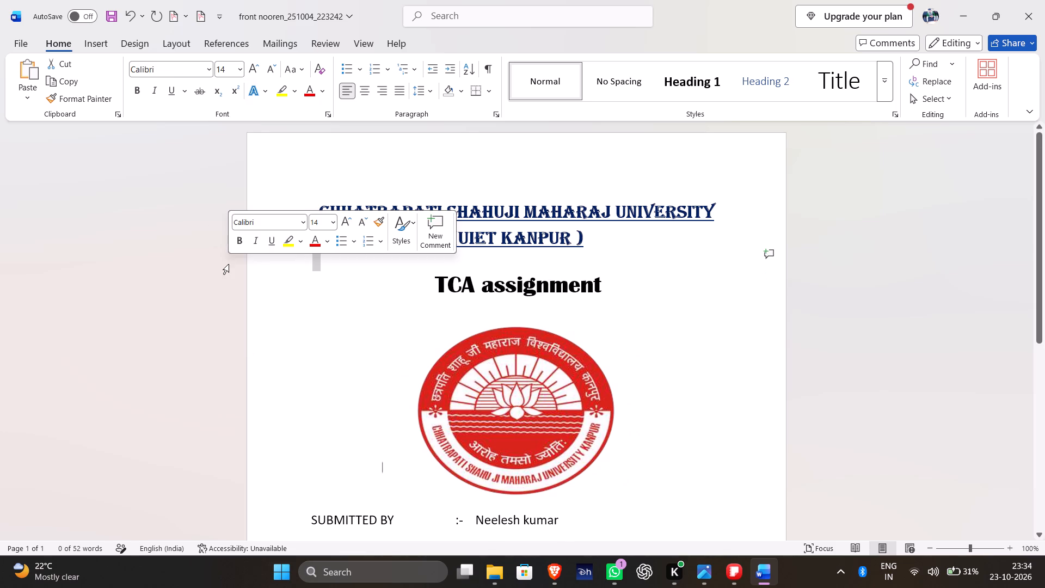
Set the font size of the whole "TCA assignment" line to 20.
{"action": "double_click", "coordinate": [464, 291]}
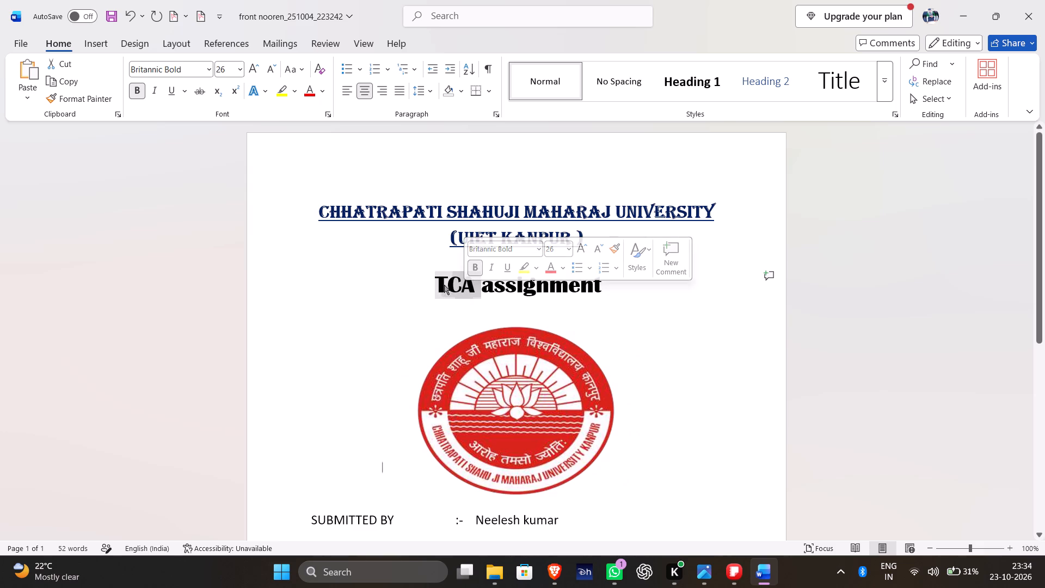
{"action": "left_click", "coordinate": [444, 285]}
{"action": "left_click_drag", "start_coordinate": [601, 288], "coordinate": [593, 288]}
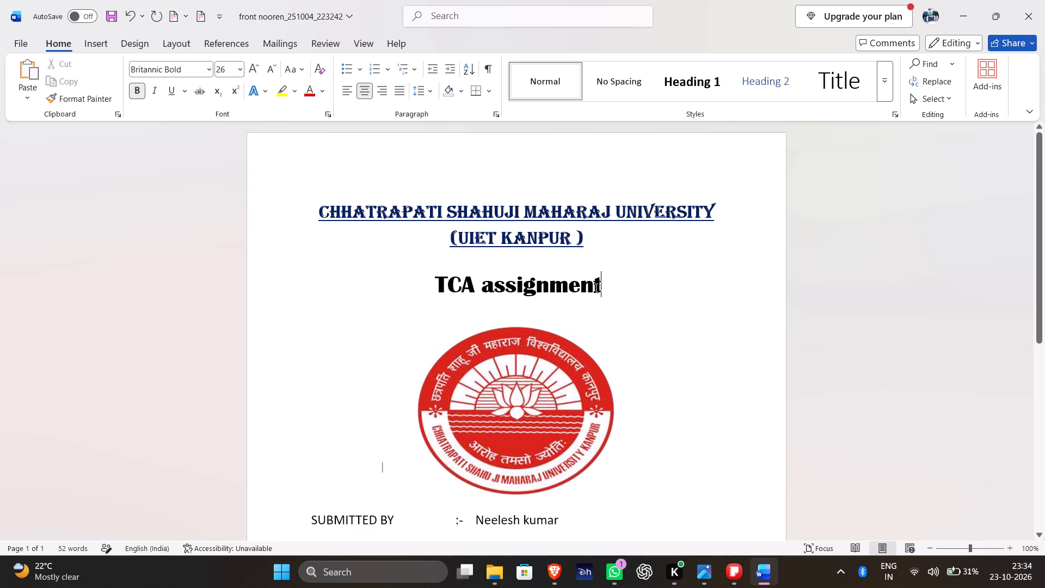
{"action": "left_click_drag", "start_coordinate": [593, 288], "coordinate": [428, 273]}
{"action": "left_click", "coordinate": [428, 273]}
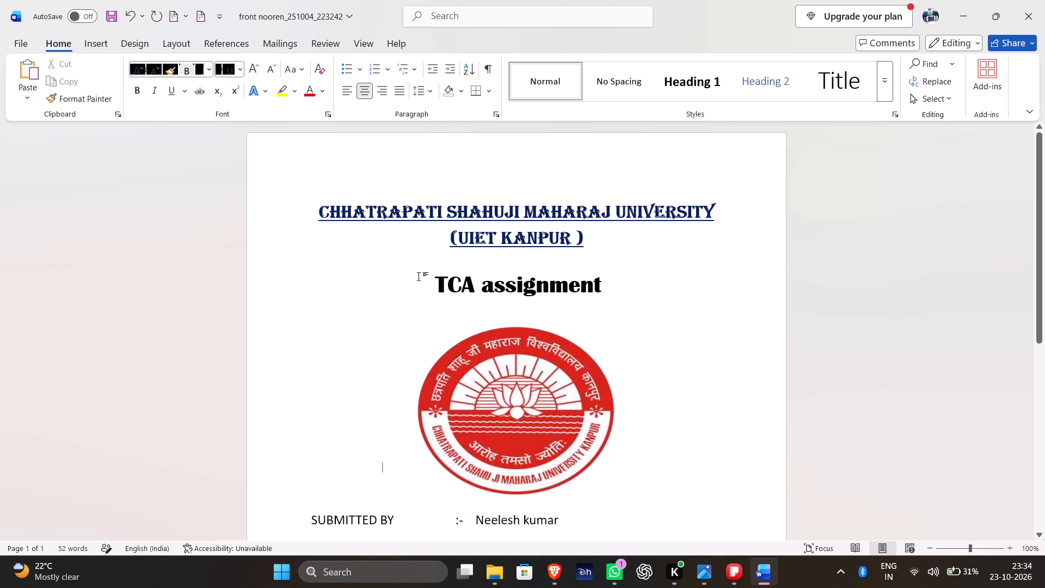
{"action": "left_click_drag", "start_coordinate": [435, 278], "coordinate": [544, 284]}
{"action": "left_click", "coordinate": [544, 284]}
{"action": "left_click_drag", "start_coordinate": [599, 287], "coordinate": [445, 283]}
{"action": "left_click", "coordinate": [445, 283]}
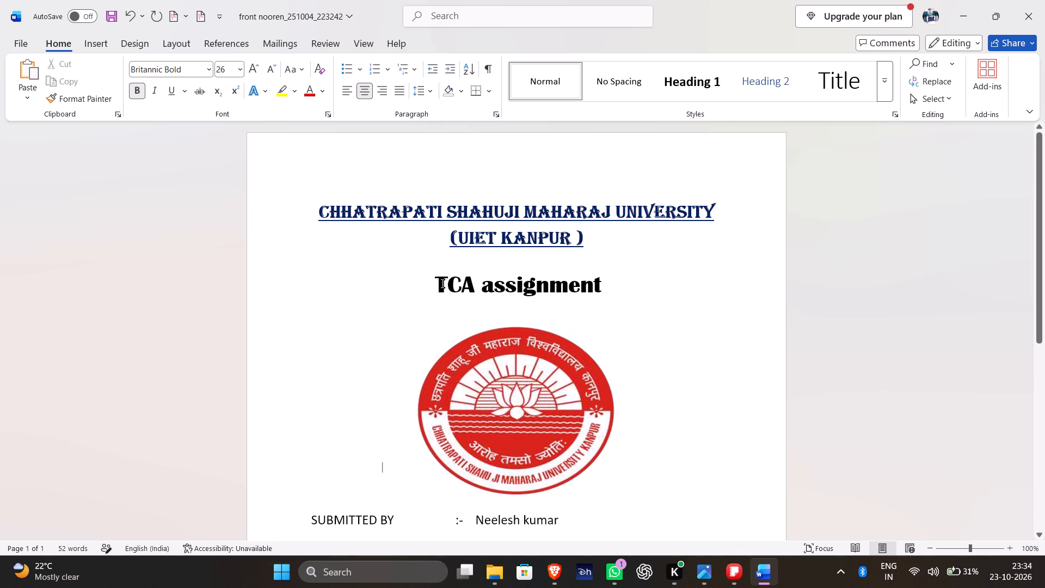
{"action": "left_click", "coordinate": [439, 284]}
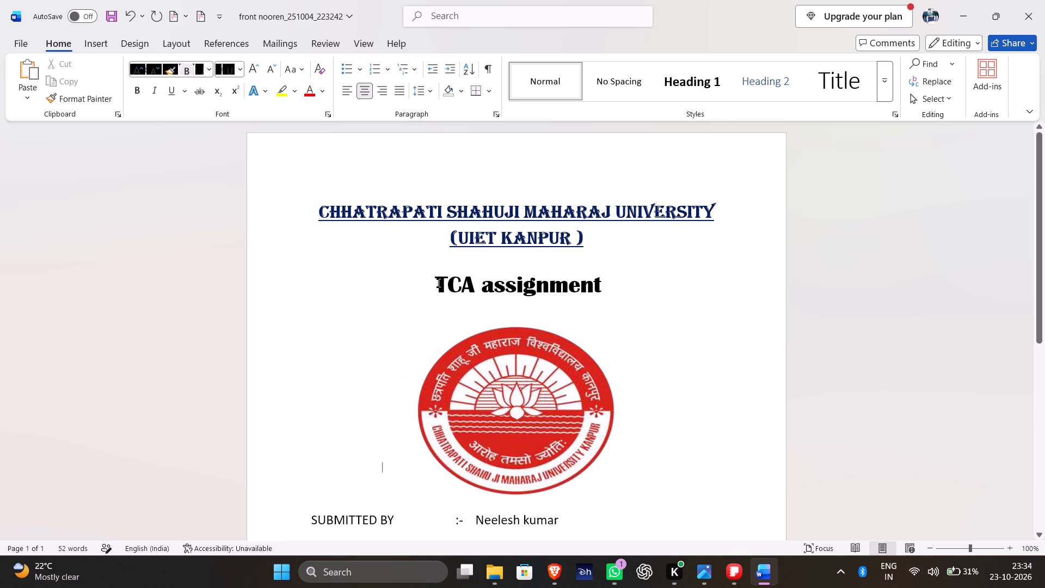
{"action": "key", "text": "shift+Right"}
{"action": "key", "text": "shift+Right"}
{"action": "key", "text": "shift+Right"}
{"action": "key", "text": "shift+Right"}
{"action": "key", "text": "shift+Right"}
{"action": "key", "text": "shift+Right"}
{"action": "key", "text": "shift+Right"}
{"action": "key", "text": "shift+Right"}
{"action": "key", "text": "shift+Right"}
{"action": "key", "text": "shift+Right"}
{"action": "key", "text": "shift+Right"}
{"action": "key", "text": "shift+Right"}
{"action": "key", "text": "shift+Right"}
{"action": "key", "text": "shift+Right"}
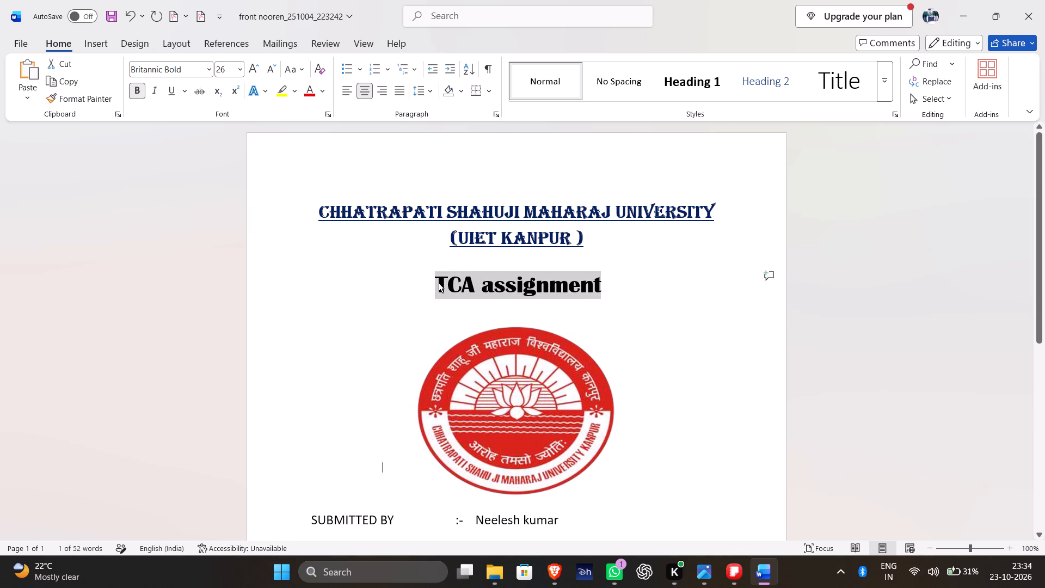
{"action": "double_click", "coordinate": [237, 69]}
{"action": "left_click", "coordinate": [237, 69]}
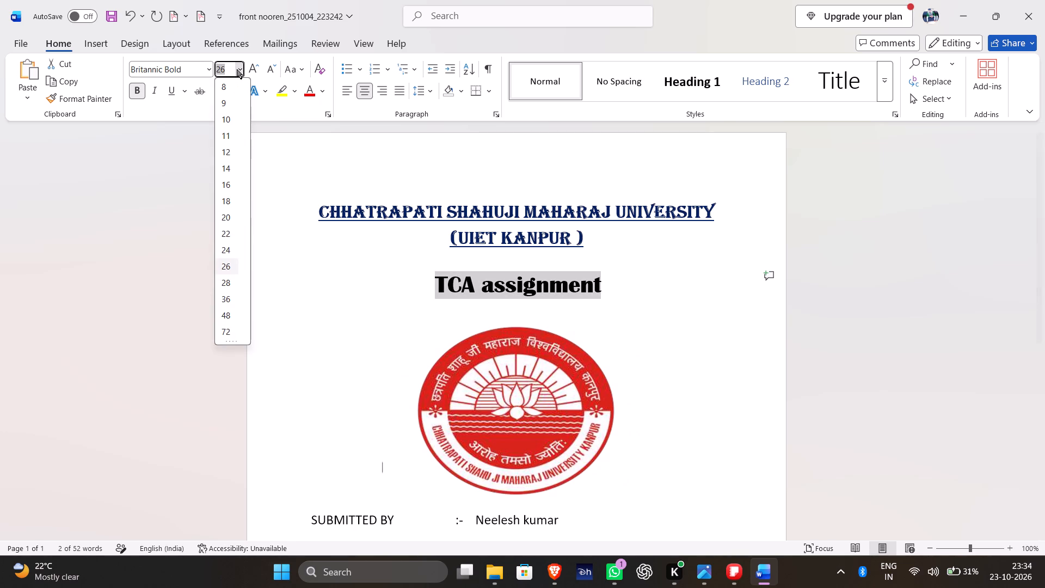
{"action": "left_click", "coordinate": [231, 217]}
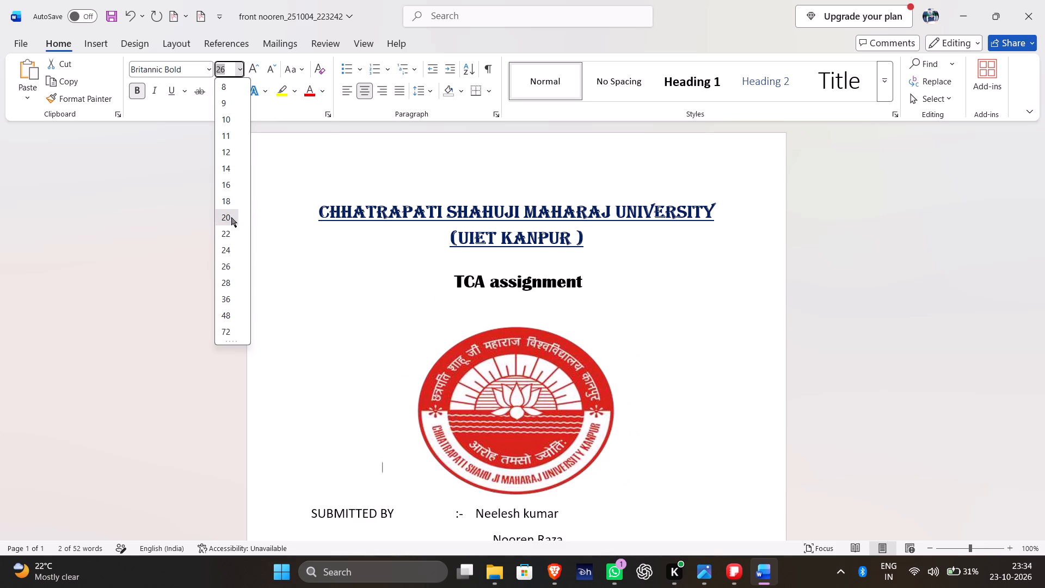
Underline the whole "TCA assignment" line above the logo.
{"action": "double_click", "coordinate": [170, 89]}
{"action": "left_click", "coordinate": [170, 94]}
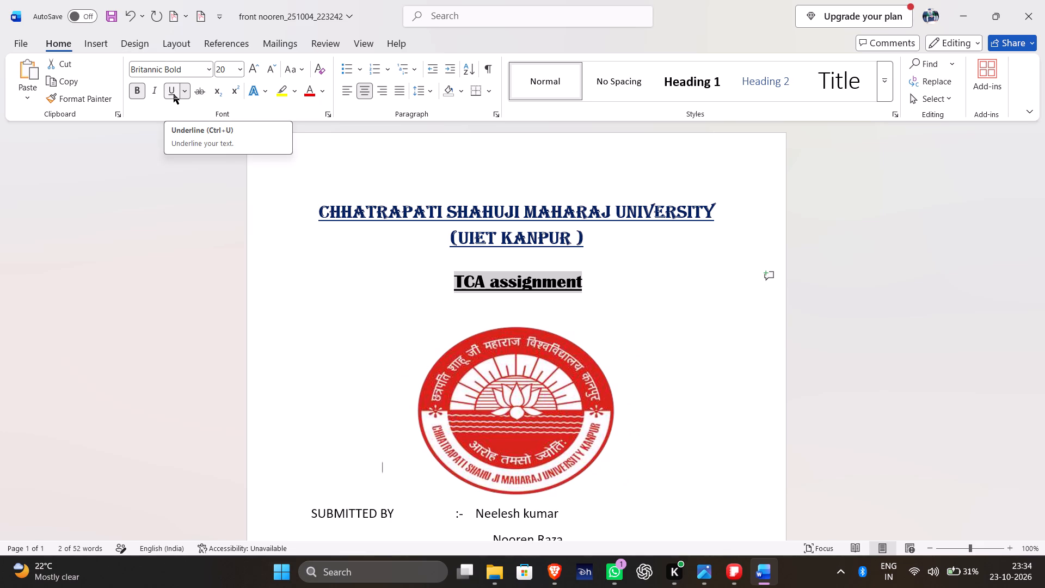
Change the font of the "TCA assignment" line to Algerian.
{"action": "double_click", "coordinate": [207, 71]}
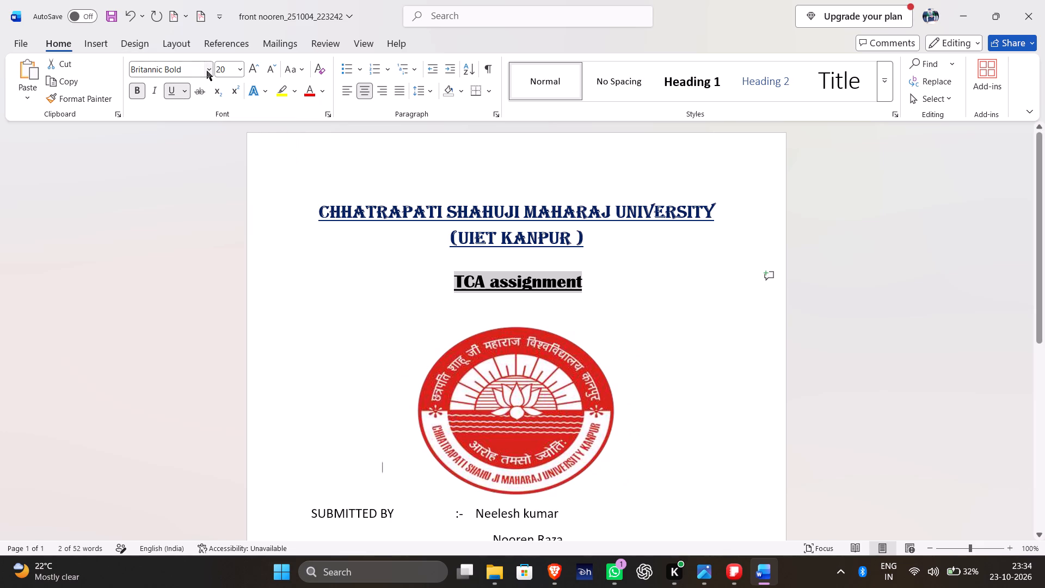
{"action": "left_click", "coordinate": [207, 71]}
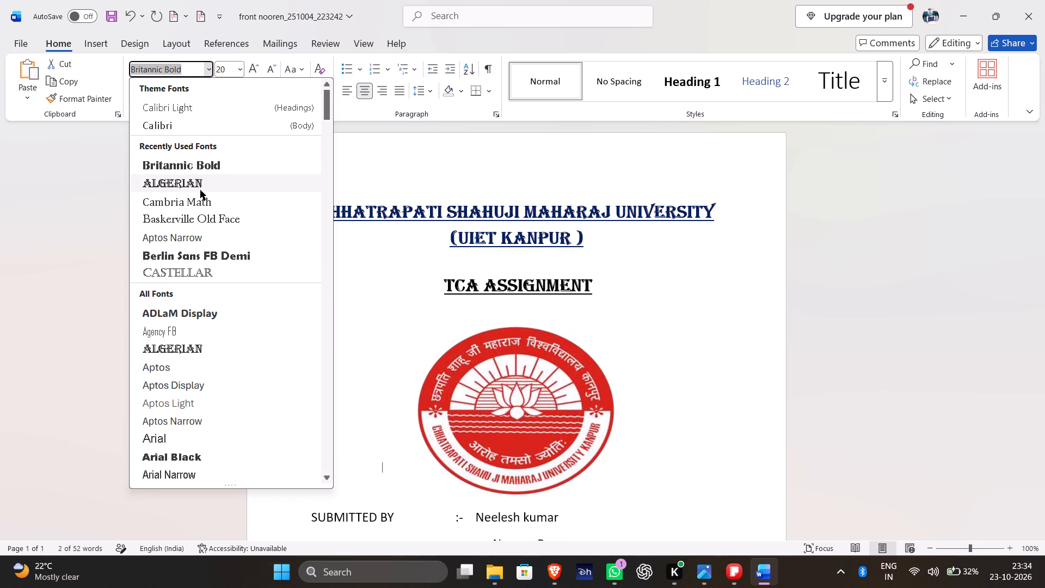
{"action": "double_click", "coordinate": [200, 190]}
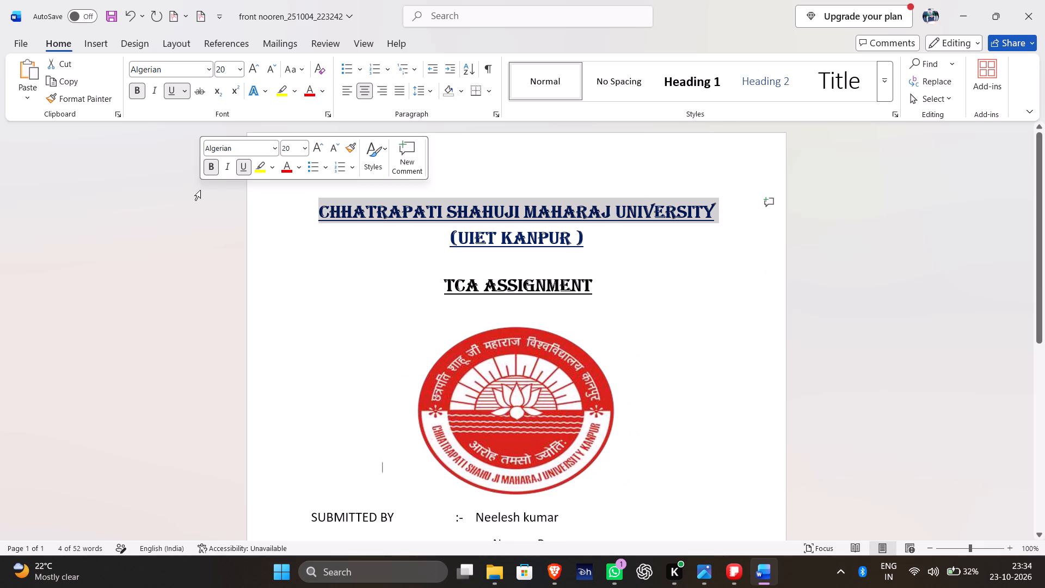
{"action": "left_click", "coordinate": [597, 286]}
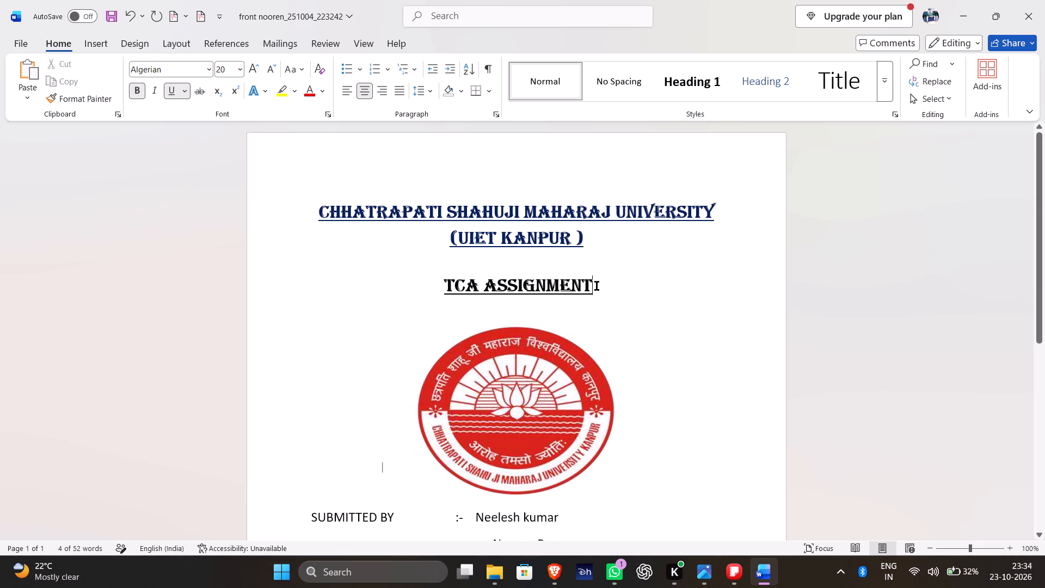
Recolour the two-line university and UIET Kanpur title with the darkest gold theme colour.
{"action": "left_click_drag", "start_coordinate": [584, 239], "coordinate": [375, 189]}
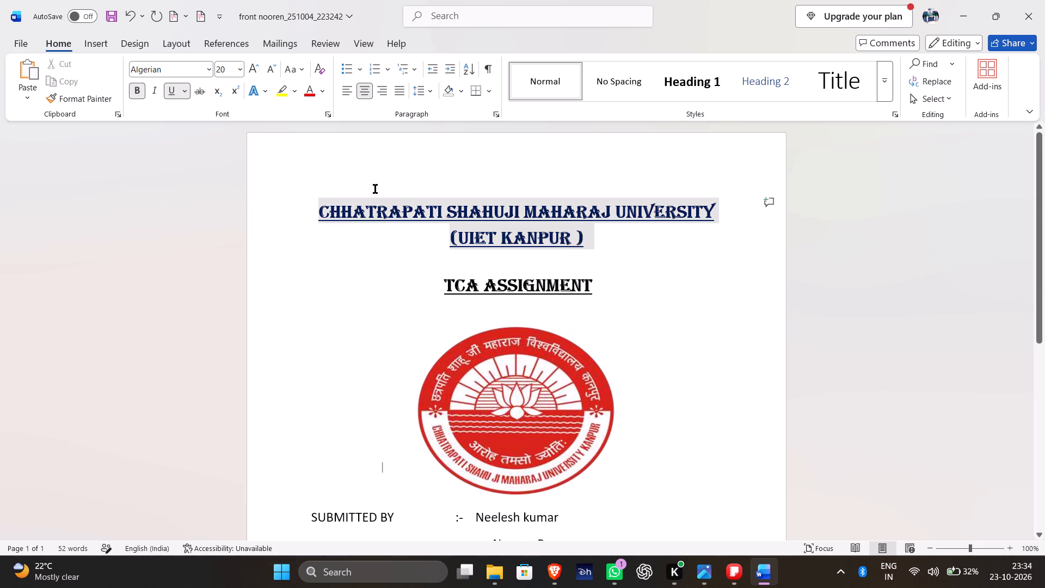
{"action": "left_click_drag", "start_coordinate": [375, 189], "coordinate": [368, 189]}
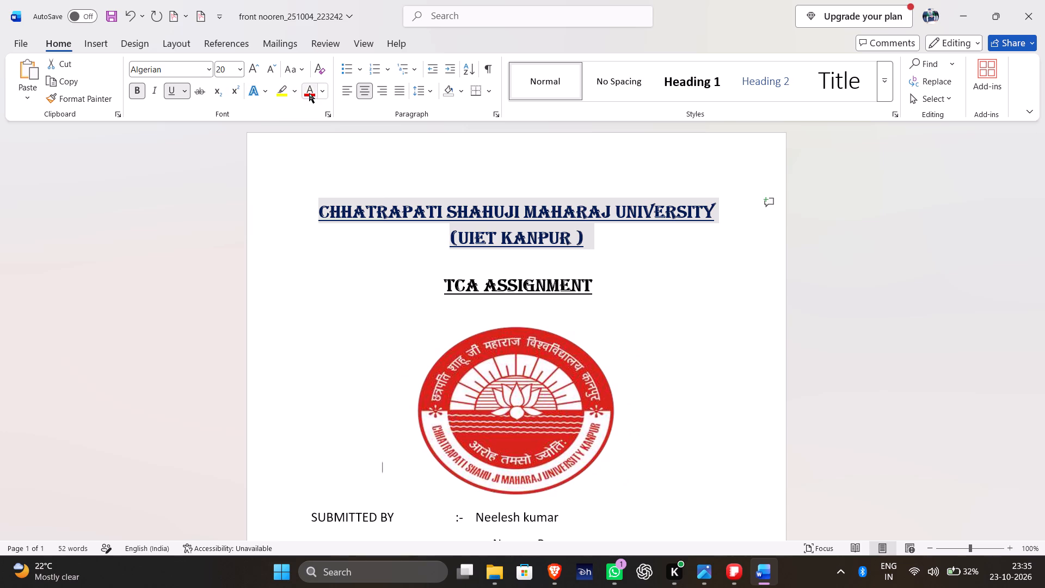
{"action": "left_click", "coordinate": [319, 89]}
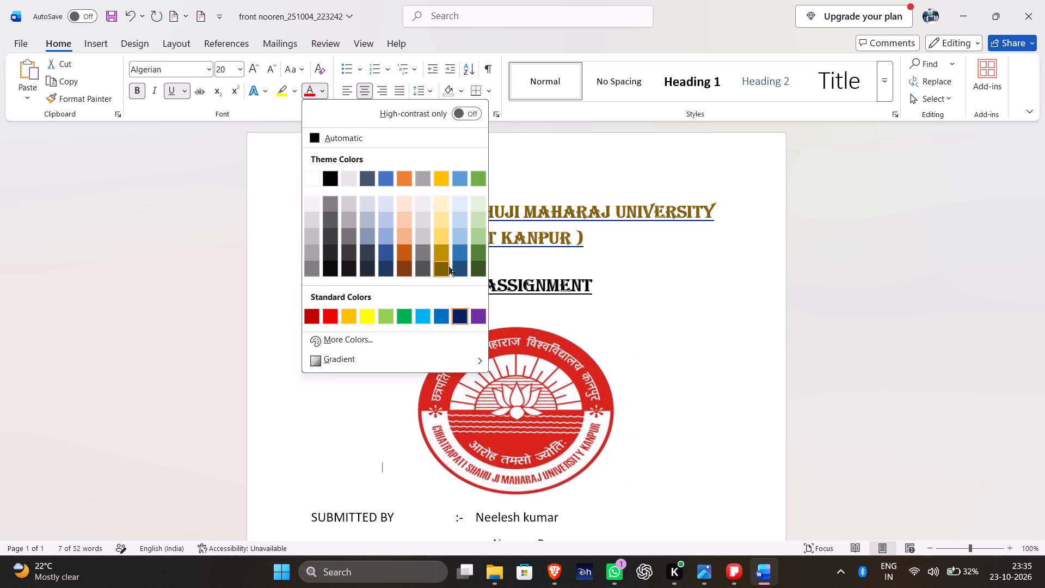
{"action": "left_click", "coordinate": [445, 269]}
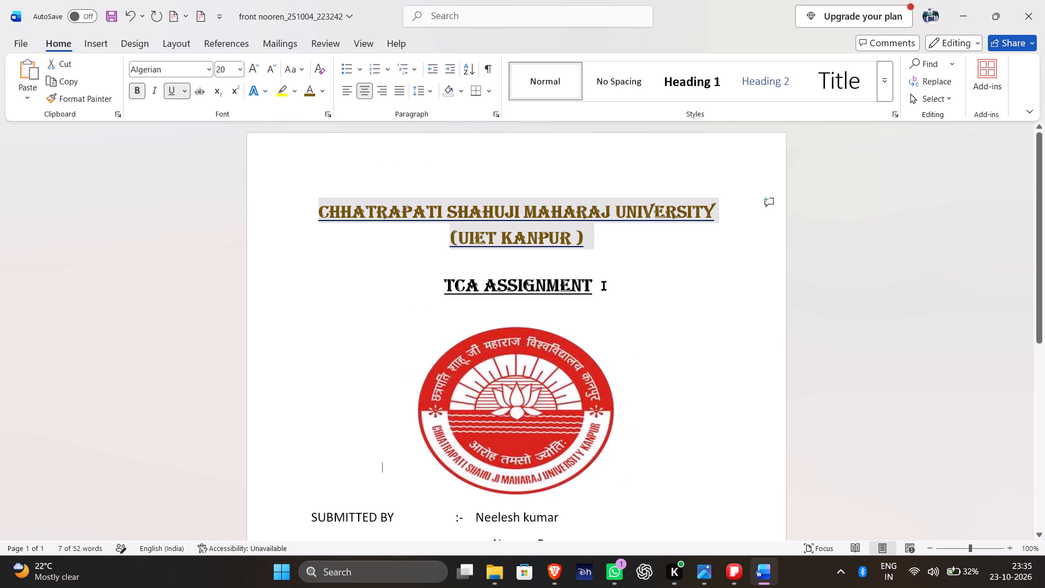
Select the whole "TCA assignment" line below the university title for further formatting.
{"action": "double_click", "coordinate": [603, 285]}
{"action": "left_click_drag", "start_coordinate": [444, 280], "coordinate": [444, 281]}
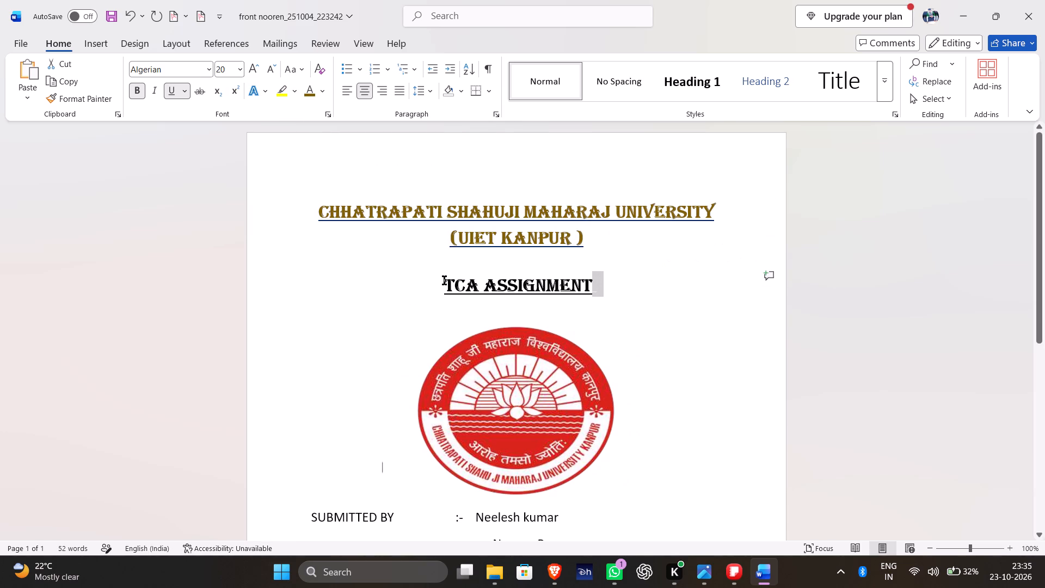
{"action": "left_click_drag", "start_coordinate": [444, 281], "coordinate": [559, 292]}
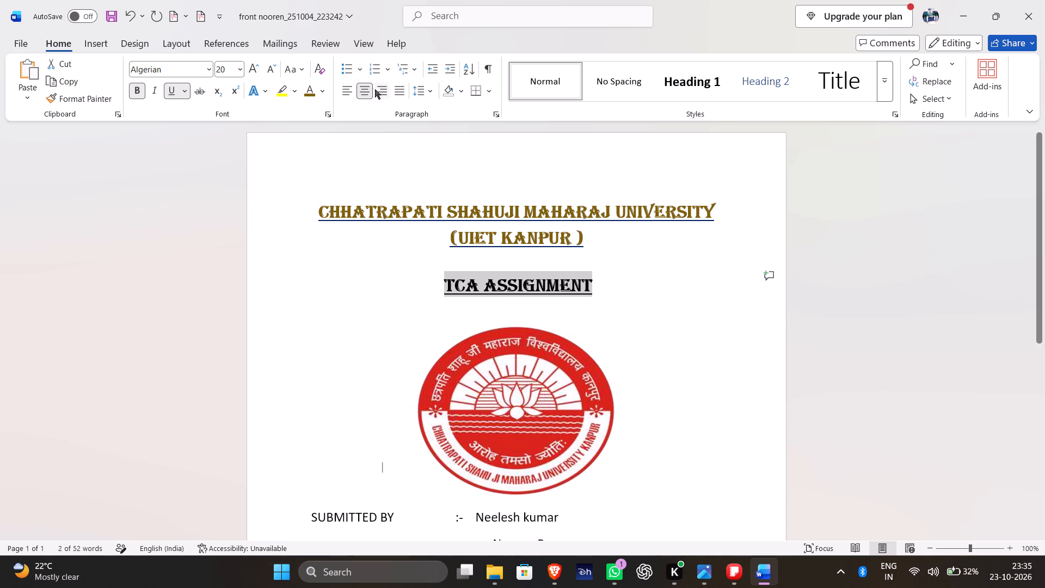
Recolour the "TCA assignment" line with the standard light blue font colour and deselect it.
{"action": "left_click", "coordinate": [321, 90]}
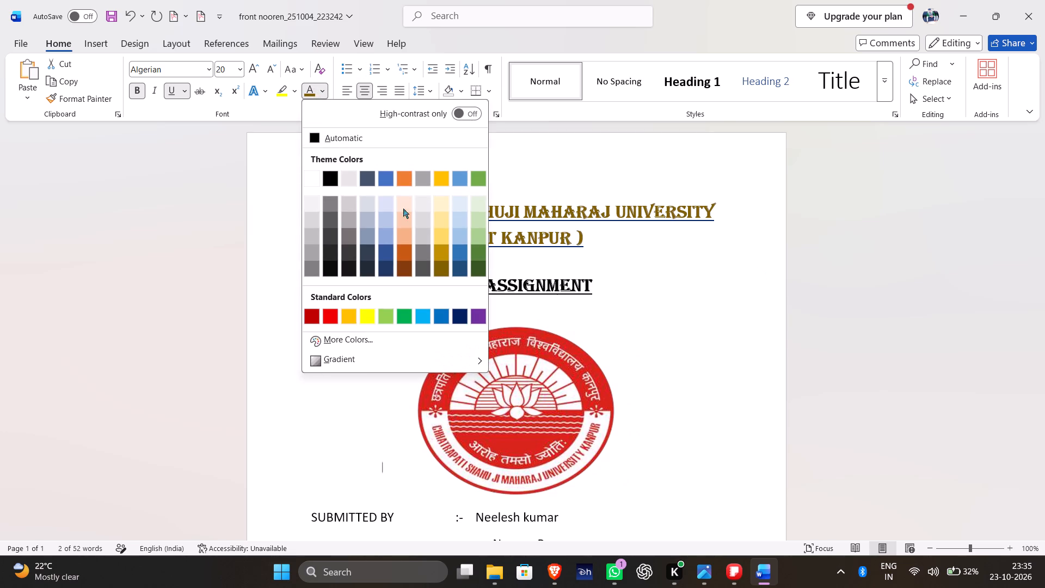
{"action": "left_click", "coordinate": [427, 319]}
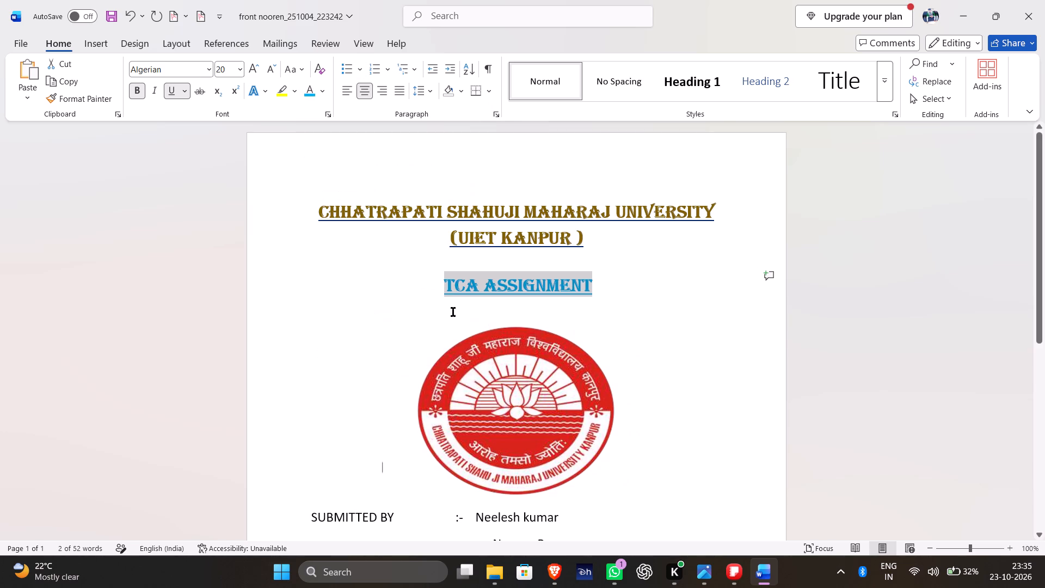
{"action": "left_click", "coordinate": [644, 271]}
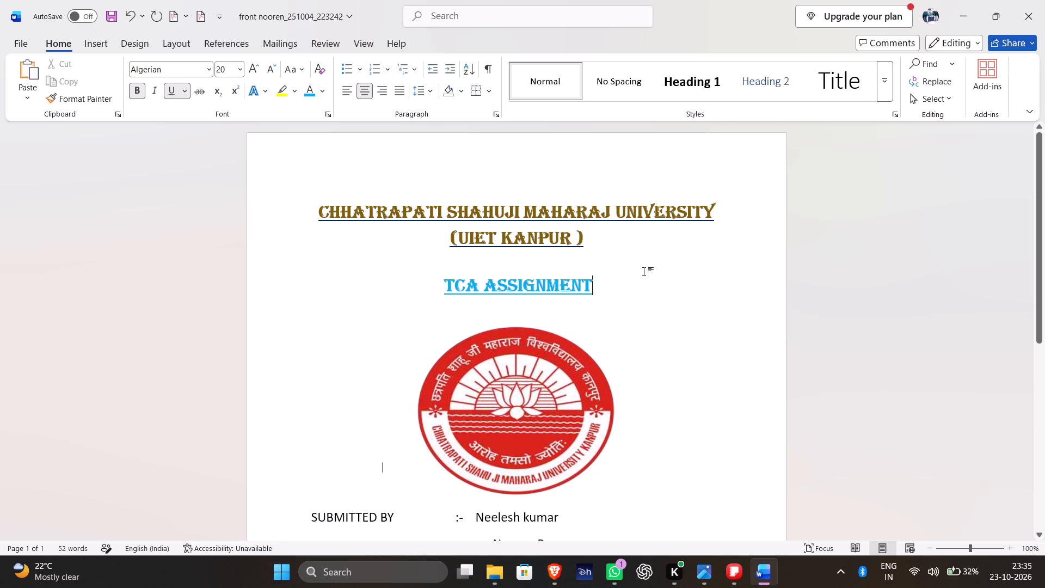
Delete the first student's name on the "SUBMITTED BY" line along with the line break after it.
{"action": "double_click", "coordinate": [561, 515]}
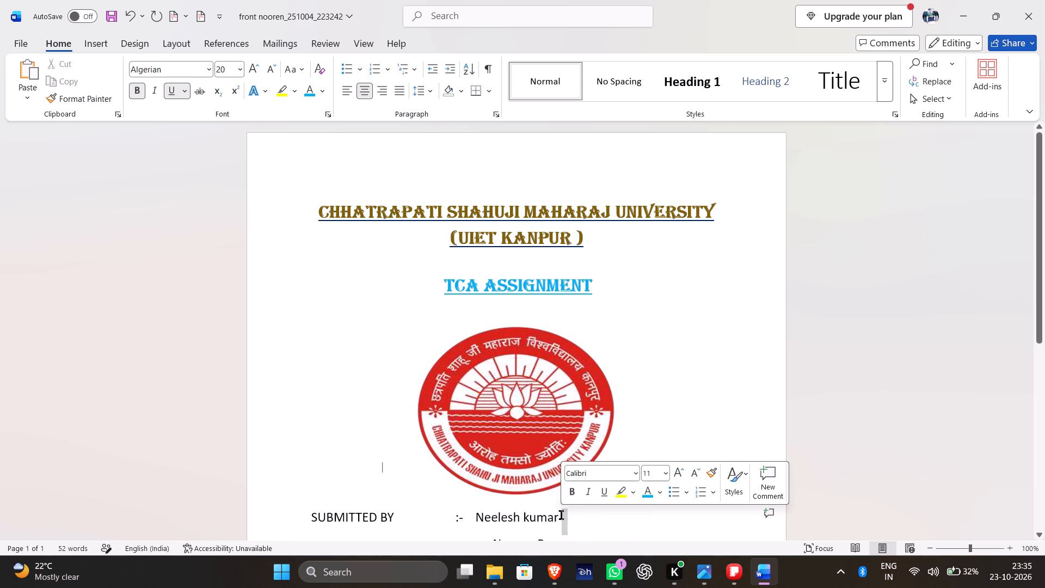
{"action": "key", "text": "BackSpace"}
{"action": "key", "text": "BackSpace"}
{"action": "key", "text": "BackSpace"}
{"action": "key", "text": "BackSpace"}
{"action": "key", "text": "BackSpace"}
{"action": "key", "text": "BackSpace"}
{"action": "key", "text": "BackSpace"}
{"action": "key", "text": "BackSpace"}
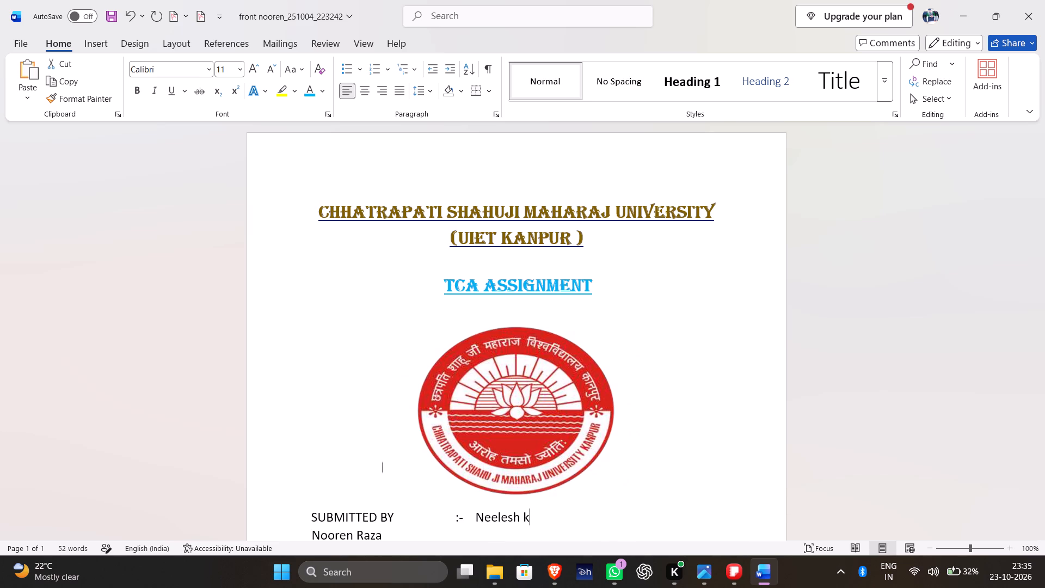
{"action": "key", "text": "BackSpace"}
{"action": "key", "text": "BackSpace"}
{"action": "key", "text": "BackSpace"}
{"action": "key", "text": "BackSpace"}
{"action": "key", "text": "BackSpace"}
{"action": "key", "text": "BackSpace"}
{"action": "key", "text": "BackSpace"}
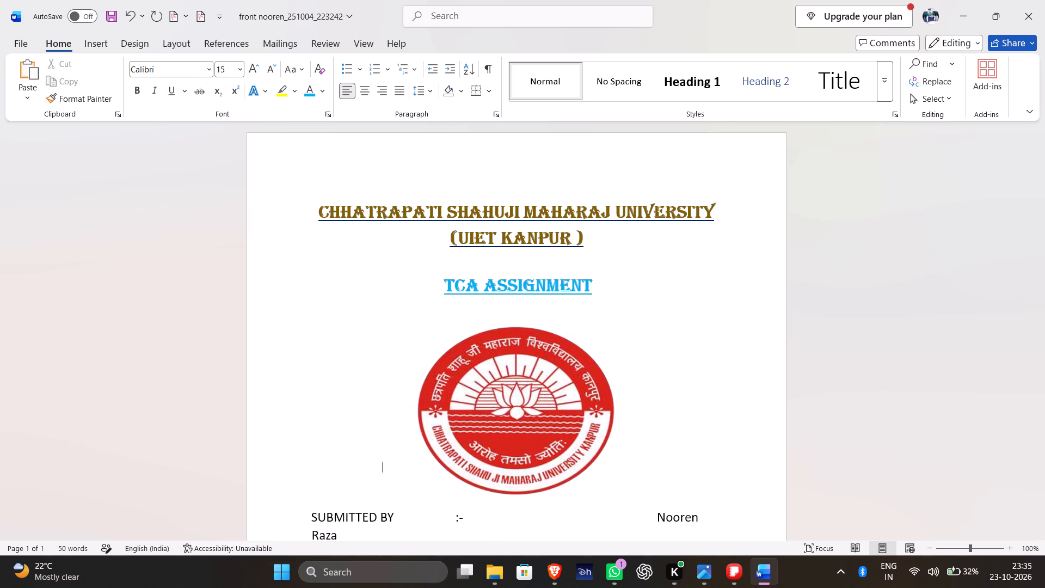
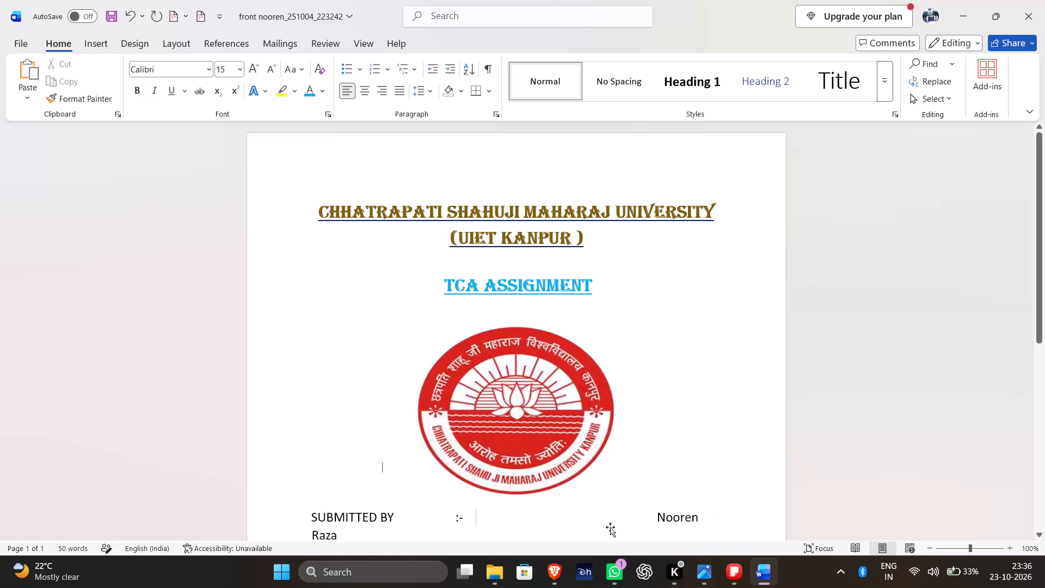
Delete the existing submitter's name and the surplus spacing after the "SUBMITTED BY :-" label.
{"action": "left_click", "coordinate": [348, 538]}
{"action": "key", "text": "BackSpace"}
{"action": "key", "text": "BackSpace"}
{"action": "key", "text": "BackSpace"}
{"action": "key", "text": "BackSpace"}
{"action": "key", "text": "BackSpace"}
{"action": "key", "text": "BackSpace"}
{"action": "key", "text": "BackSpace"}
{"action": "key", "text": "BackSpace"}
{"action": "key", "text": "BackSpace"}
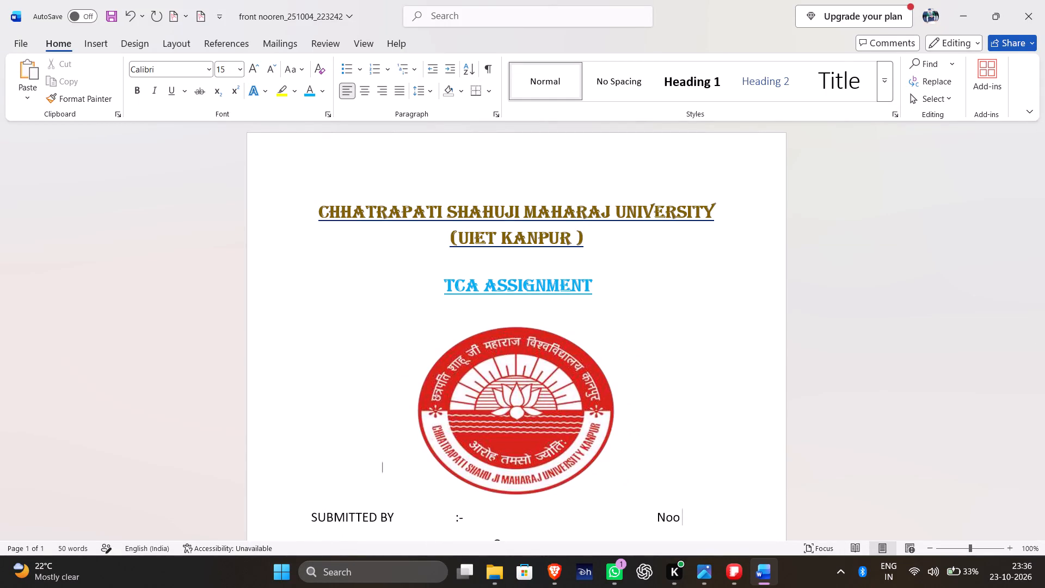
{"action": "key", "text": "BackSpace"}
{"action": "key", "text": "BackSpace"}
{"action": "key", "text": "BackSpace"}
{"action": "key", "text": "BackSpace"}
{"action": "key", "text": "BackSpace"}
{"action": "key", "text": "BackSpace"}
{"action": "key", "text": "BackSpace"}
{"action": "key", "text": "BackSpace"}
{"action": "key", "text": "BackSpace"}
{"action": "key", "text": "BackSpace"}
{"action": "key", "text": "BackSpace"}
{"action": "key", "text": "BackSpace"}
{"action": "key", "text": "BackSpace"}
{"action": "key", "text": "BackSpace"}
{"action": "key", "text": "BackSpace"}
{"action": "key", "text": "BackSpace"}
{"action": "key", "text": "BackSpace"}
{"action": "key", "text": "BackSpace"}
{"action": "key", "text": "BackSpace"}
{"action": "key", "text": "BackSpace"}
{"action": "key", "text": "BackSpace"}
{"action": "key", "text": "BackSpace"}
{"action": "key", "text": "BackSpace"}
{"action": "key", "text": "BackSpace"}
{"action": "key", "text": "BackSpace"}
{"action": "key", "text": "BackSpace"}
{"action": "key", "text": "BackSpace"}
Enter the new submitter's first name and surname on the "SUBMITTED BY" line.
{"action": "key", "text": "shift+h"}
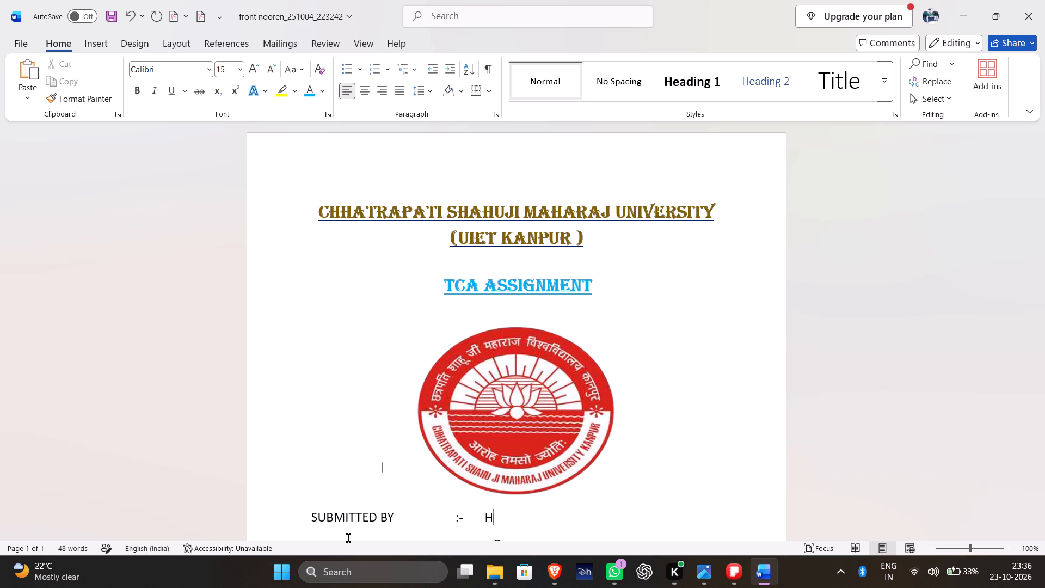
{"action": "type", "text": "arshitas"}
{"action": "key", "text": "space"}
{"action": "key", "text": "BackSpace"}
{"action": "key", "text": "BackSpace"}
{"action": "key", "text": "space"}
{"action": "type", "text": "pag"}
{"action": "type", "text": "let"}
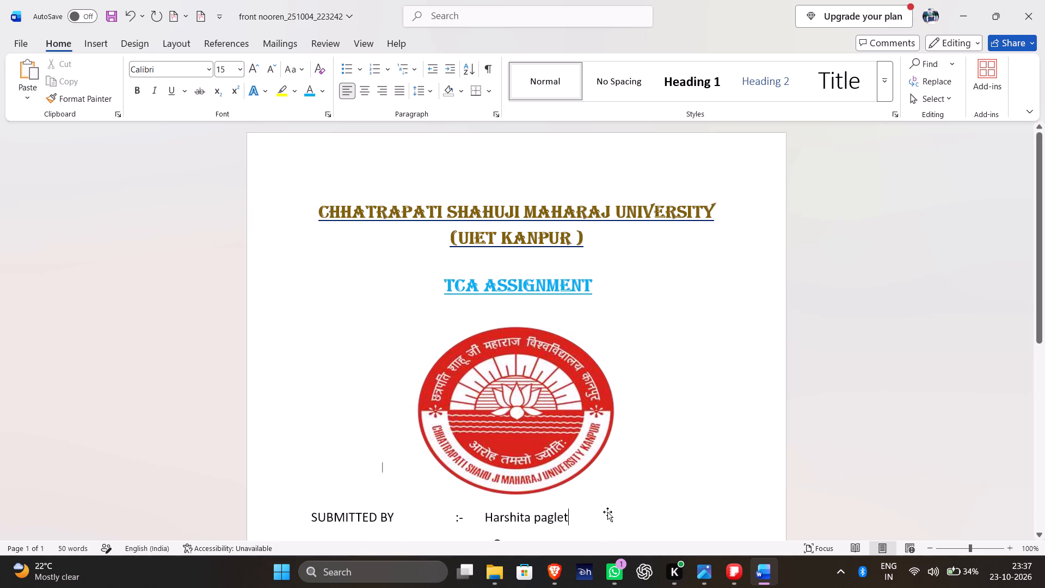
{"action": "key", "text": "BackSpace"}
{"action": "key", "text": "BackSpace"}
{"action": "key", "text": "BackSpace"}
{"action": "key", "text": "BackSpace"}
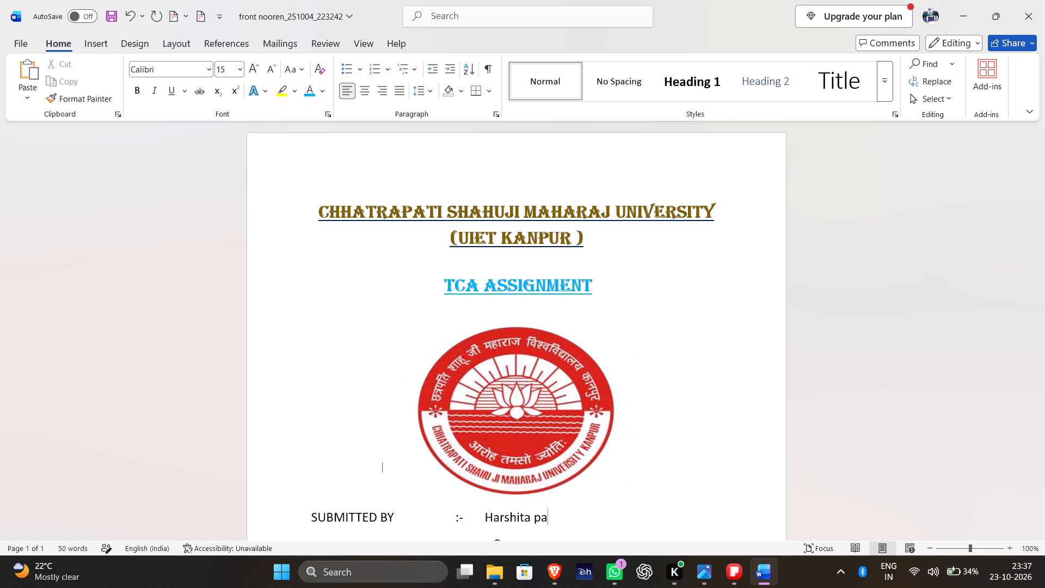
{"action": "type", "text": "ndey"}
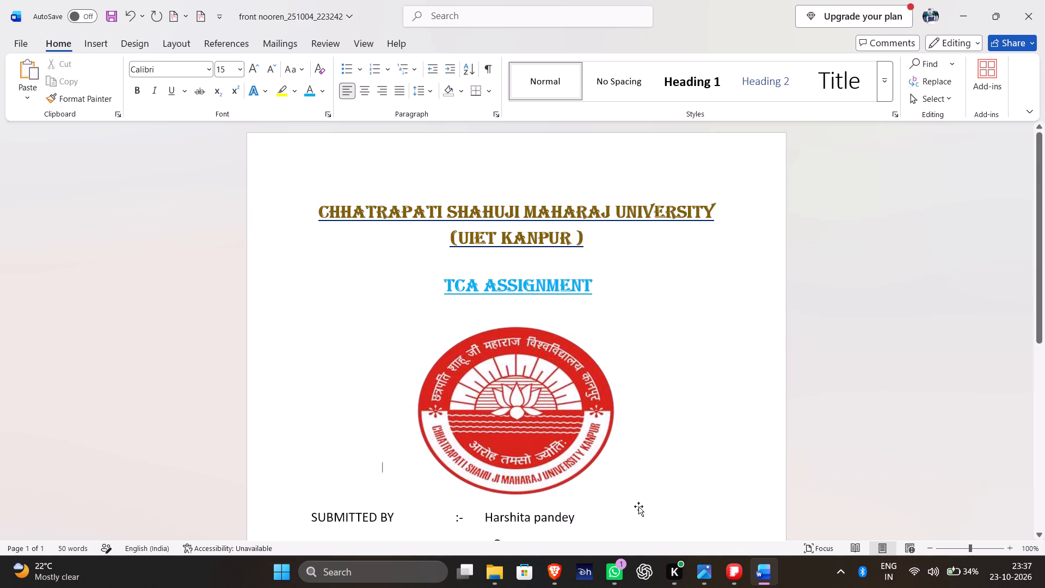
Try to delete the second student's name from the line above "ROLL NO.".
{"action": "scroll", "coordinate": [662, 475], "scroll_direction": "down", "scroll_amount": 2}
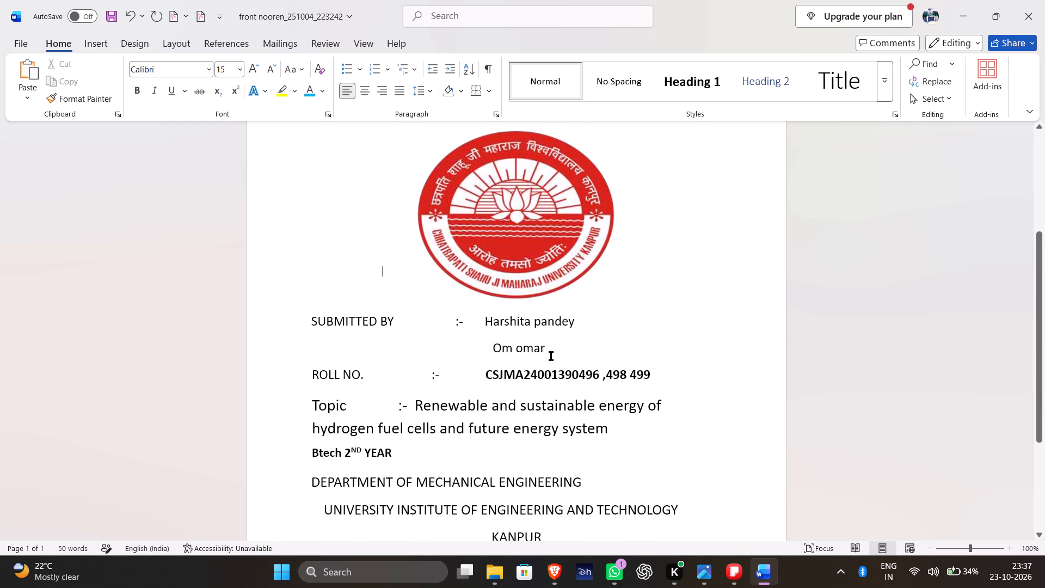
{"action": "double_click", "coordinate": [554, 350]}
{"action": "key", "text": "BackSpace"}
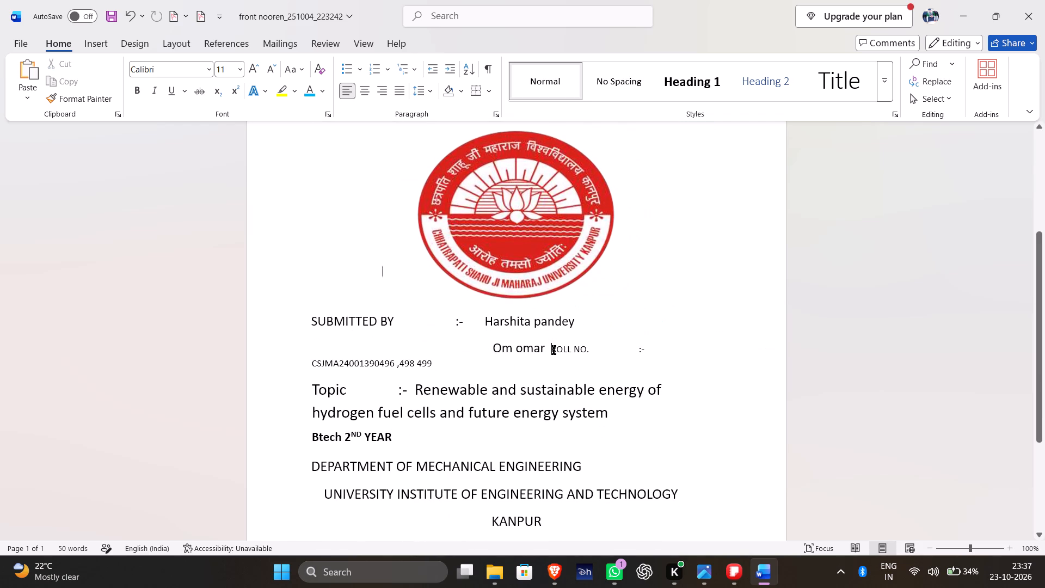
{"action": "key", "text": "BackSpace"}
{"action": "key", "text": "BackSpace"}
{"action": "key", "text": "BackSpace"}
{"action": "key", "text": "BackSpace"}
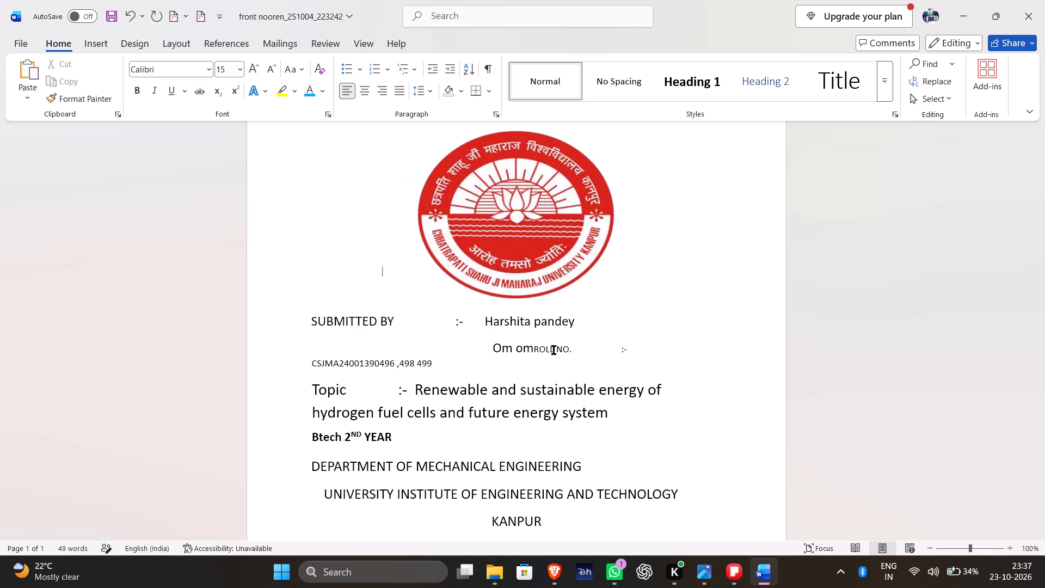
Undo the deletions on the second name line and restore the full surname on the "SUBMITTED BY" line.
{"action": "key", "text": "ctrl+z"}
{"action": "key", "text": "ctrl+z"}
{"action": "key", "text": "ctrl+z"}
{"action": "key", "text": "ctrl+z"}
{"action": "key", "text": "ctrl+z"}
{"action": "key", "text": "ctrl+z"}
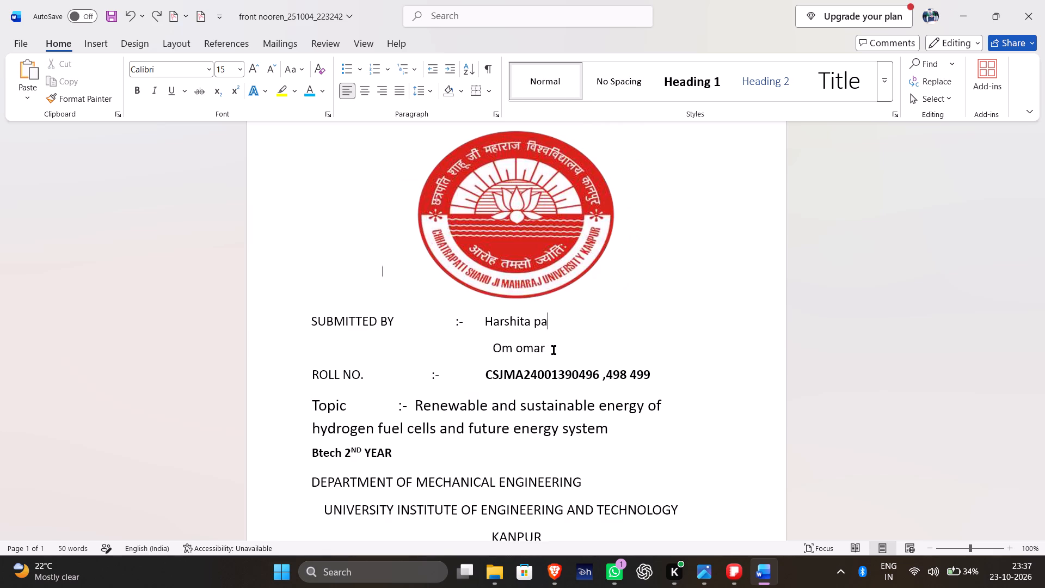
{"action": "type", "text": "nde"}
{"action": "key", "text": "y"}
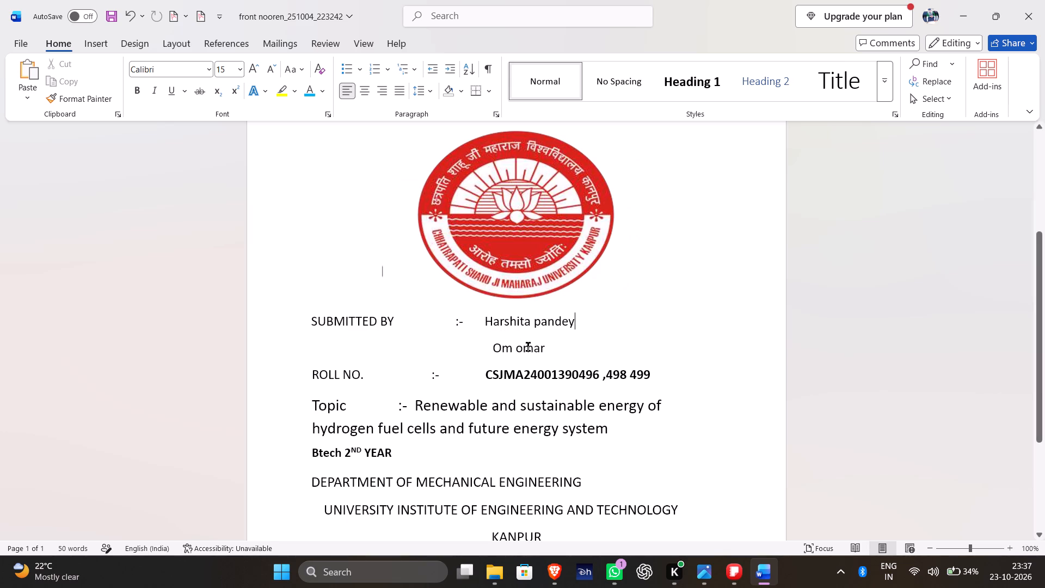
Remove the second student's name together with its whole line between "SUBMITTED BY" and "ROLL NO.".
{"action": "left_click", "coordinate": [544, 349]}
{"action": "key", "text": "BackSpace"}
{"action": "key", "text": "BackSpace"}
{"action": "key", "text": "BackSpace"}
{"action": "key", "text": "BackSpace"}
{"action": "key", "text": "BackSpace"}
{"action": "key", "text": "BackSpace"}
{"action": "key", "text": "BackSpace"}
{"action": "key", "text": "BackSpace"}
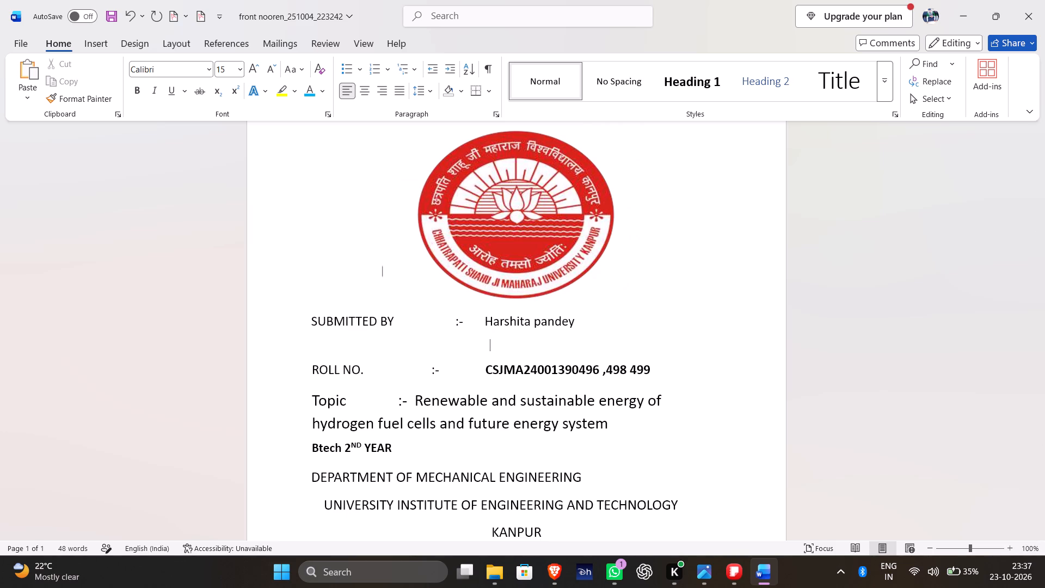
{"action": "key", "text": "BackSpace"}
{"action": "key", "text": "BackSpace"}
{"action": "key", "text": "BackSpace"}
{"action": "key", "text": "BackSpace"}
{"action": "key", "text": "BackSpace"}
{"action": "key", "text": "BackSpace"}
{"action": "key", "text": "BackSpace"}
{"action": "key", "text": "BackSpace"}
{"action": "key", "text": "BackSpace"}
{"action": "key", "text": "BackSpace"}
{"action": "key", "text": "BackSpace"}
{"action": "key", "text": "BackSpace"}
{"action": "key", "text": "BackSpace"}
{"action": "key", "text": "BackSpace"}
{"action": "key", "text": "BackSpace"}
{"action": "key", "text": "BackSpace"}
{"action": "key", "text": "BackSpace"}
{"action": "key", "text": "BackSpace"}
{"action": "key", "text": "BackSpace"}
{"action": "key", "text": "BackSpace"}
{"action": "key", "text": "BackSpace"}
{"action": "key", "text": "BackSpace"}
{"action": "key", "text": "BackSpace"}
{"action": "key", "text": "BackSpace"}
{"action": "key", "text": "BackSpace"}
{"action": "key", "text": "BackSpace"}
{"action": "key", "text": "BackSpace"}
{"action": "key", "text": "BackSpace"}
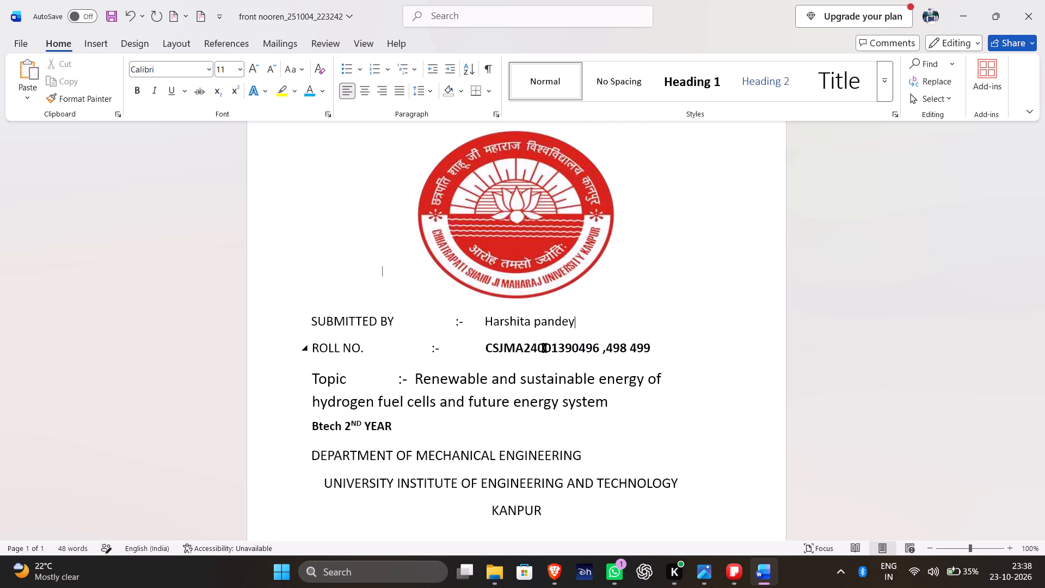
Delete all the roll numbers after the colon on the "ROLL NO." line.
{"action": "left_click", "coordinate": [656, 350]}
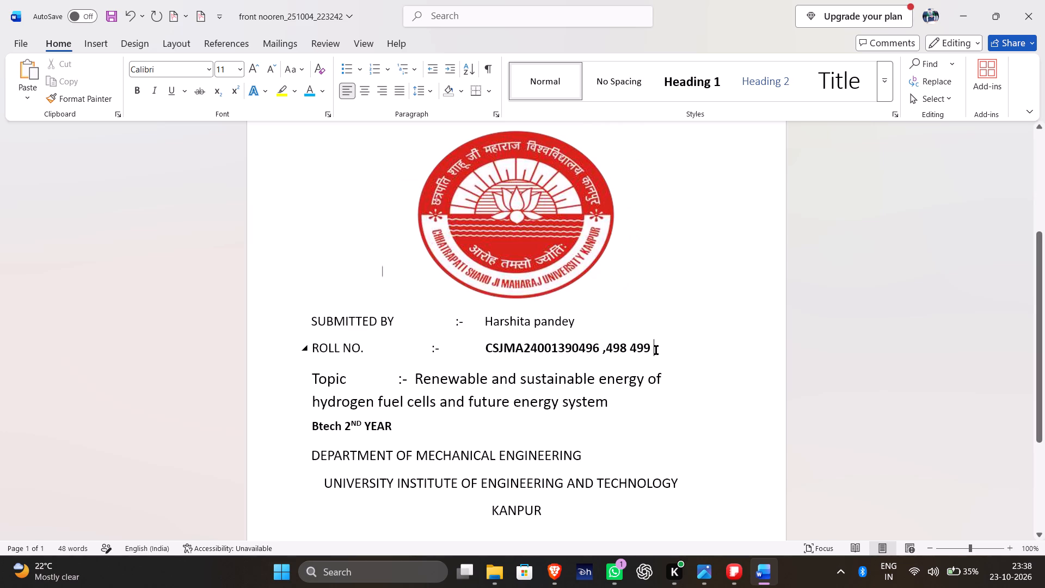
{"action": "key", "text": "BackSpace"}
{"action": "key", "text": "BackSpace"}
{"action": "key", "text": "BackSpace"}
{"action": "key", "text": "BackSpace"}
{"action": "key", "text": "BackSpace"}
{"action": "key", "text": "BackSpace"}
{"action": "key", "text": "BackSpace"}
{"action": "key", "text": "BackSpace"}
{"action": "key", "text": "BackSpace"}
{"action": "key", "text": "BackSpace"}
{"action": "key", "text": "BackSpace"}
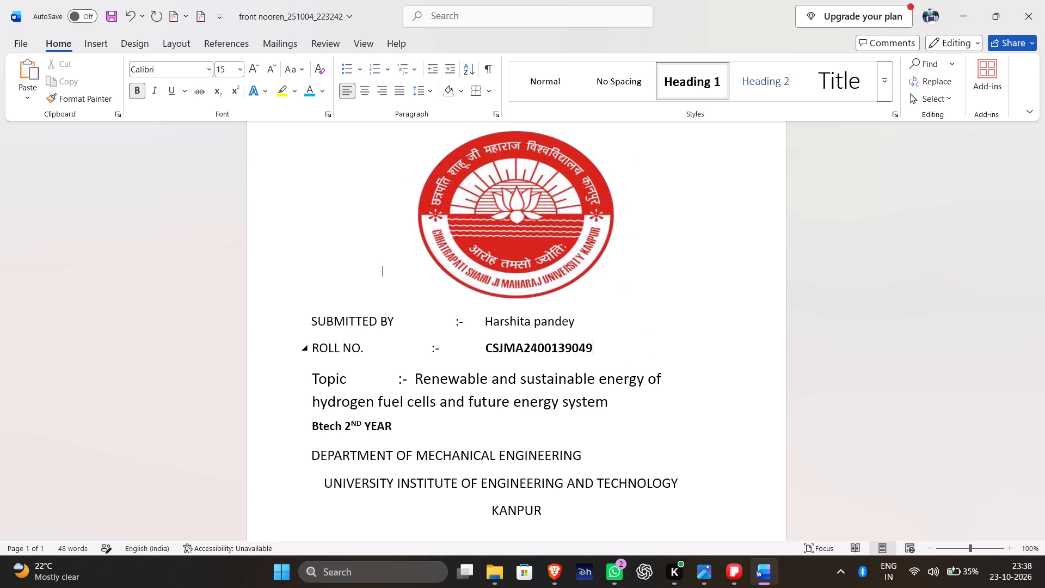
{"action": "key", "text": "BackSpace"}
{"action": "key", "text": "BackSpace"}
{"action": "key", "text": "BackSpace"}
{"action": "key", "text": "BackSpace"}
{"action": "key", "text": "BackSpace"}
{"action": "key", "text": "BackSpace"}
{"action": "key", "text": "BackSpace"}
{"action": "key", "text": "BackSpace"}
{"action": "key", "text": "BackSpace"}
{"action": "key", "text": "BackSpace"}
{"action": "key", "text": "BackSpace"}
{"action": "key", "text": "BackSpace"}
{"action": "key", "text": "BackSpace"}
{"action": "key", "text": "BackSpace"}
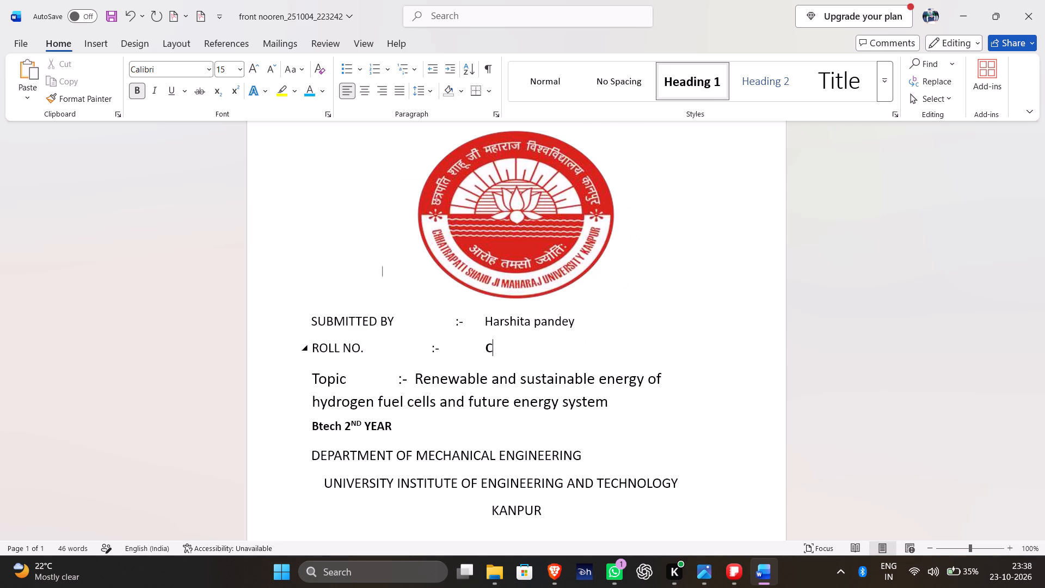
{"action": "key", "text": "BackSpace"}
{"action": "key", "text": "BackSpace"}
Insert seven spaces before the ":-" on the "ROLL NO." line to align it with the "SUBMITTED BY" separator.
{"action": "key", "text": "Left"}
{"action": "key", "text": "Left"}
{"action": "key", "text": "Left"}
{"action": "key", "text": "Left"}
{"action": "key", "text": "Left"}
{"action": "key", "text": "Left"}
{"action": "key", "text": "Left"}
{"action": "key", "text": "Left"}
{"action": "key", "text": "Left"}
{"action": "key", "text": "Left"}
{"action": "key", "text": "Left"}
{"action": "key", "text": "Left"}
{"action": "key", "text": "Left"}
{"action": "key", "text": "Left"}
{"action": "key", "text": "Left"}
{"action": "key", "text": "Left"}
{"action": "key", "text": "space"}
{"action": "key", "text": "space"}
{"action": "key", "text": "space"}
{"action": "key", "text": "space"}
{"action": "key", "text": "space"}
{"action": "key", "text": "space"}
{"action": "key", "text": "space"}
Add one more space before the ":-" on the "ROLL NO." line and enter the submitter's roll number after it.
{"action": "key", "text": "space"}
{"action": "key", "text": "Right"}
{"action": "key", "text": "Right"}
{"action": "key", "text": "Right"}
{"action": "key", "text": "Right"}
{"action": "key", "text": "Right"}
{"action": "key", "text": "Right"}
{"action": "key", "text": "Right"}
{"action": "key", "text": "Right"}
{"action": "key", "text": "Right"}
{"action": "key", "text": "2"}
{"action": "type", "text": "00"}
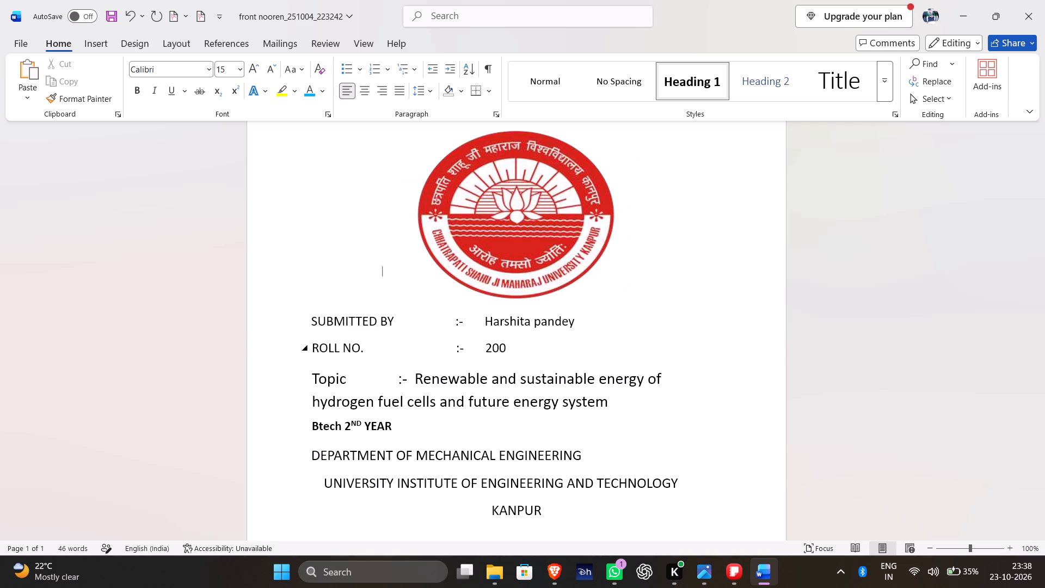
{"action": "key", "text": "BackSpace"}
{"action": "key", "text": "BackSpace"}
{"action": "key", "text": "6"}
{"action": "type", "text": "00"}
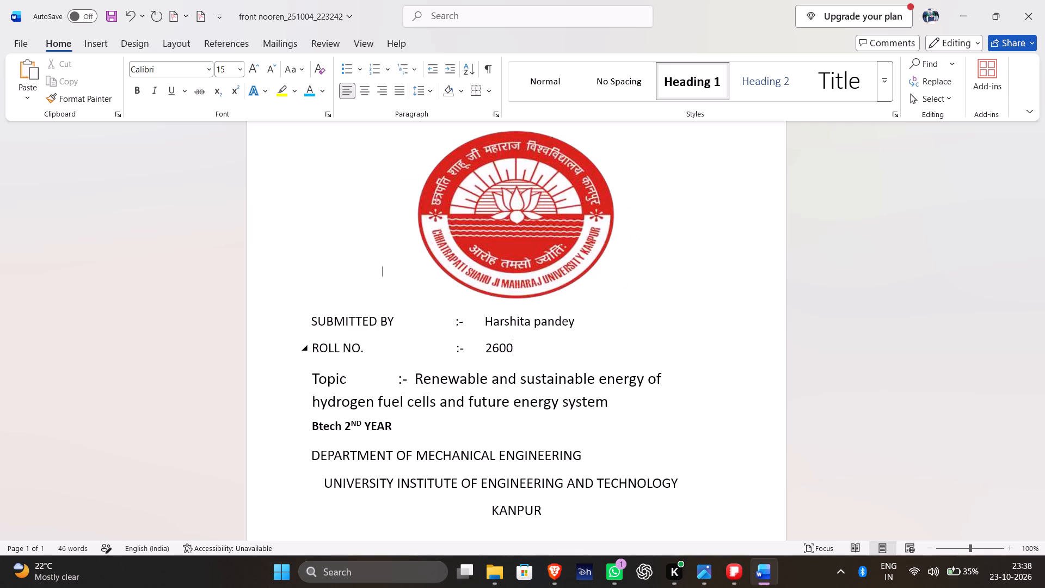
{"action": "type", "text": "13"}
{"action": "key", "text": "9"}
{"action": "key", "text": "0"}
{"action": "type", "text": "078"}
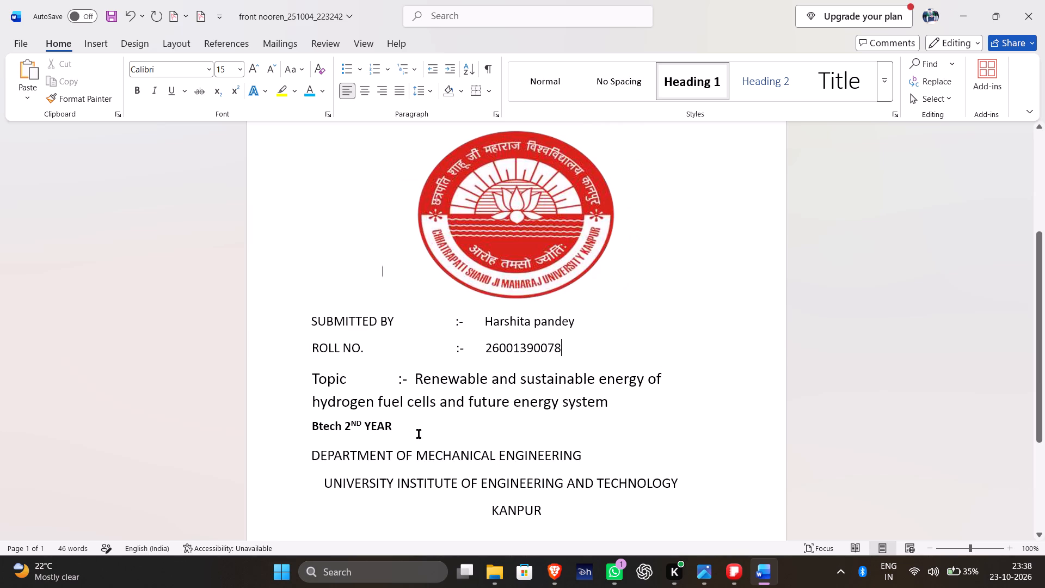
Delete the "Btech 2ND YEAR" line and all the topic text after the ":-" on the "Topic" line.
{"action": "left_click", "coordinate": [399, 427]}
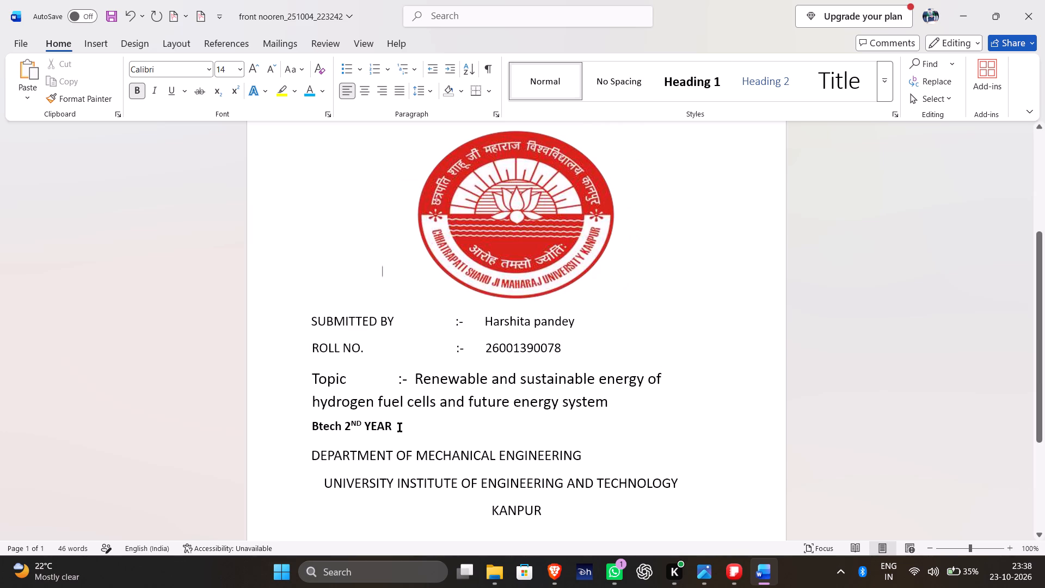
{"action": "key", "text": "BackSpace"}
{"action": "key", "text": "BackSpace"}
{"action": "key", "text": "BackSpace"}
{"action": "key", "text": "BackSpace"}
{"action": "key", "text": "BackSpace"}
{"action": "key", "text": "BackSpace"}
{"action": "key", "text": "BackSpace"}
{"action": "key", "text": "BackSpace"}
{"action": "key", "text": "BackSpace"}
{"action": "key", "text": "BackSpace"}
{"action": "key", "text": "BackSpace"}
{"action": "key", "text": "BackSpace"}
{"action": "key", "text": "BackSpace"}
{"action": "key", "text": "BackSpace"}
{"action": "key", "text": "BackSpace"}
{"action": "key", "text": "BackSpace"}
{"action": "key", "text": "BackSpace"}
{"action": "key", "text": "BackSpace"}
{"action": "key", "text": "BackSpace"}
{"action": "key", "text": "BackSpace"}
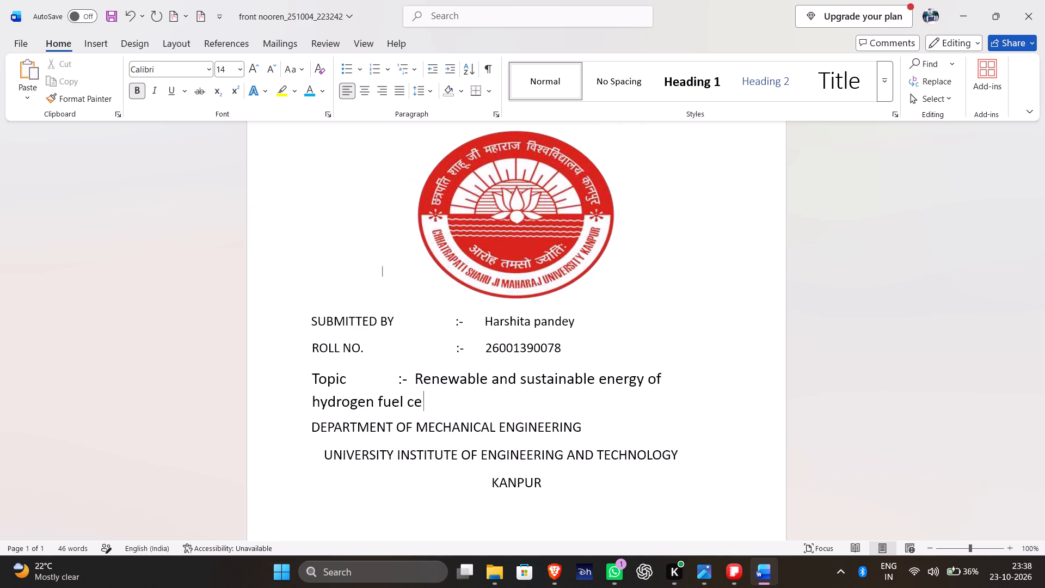
{"action": "key", "text": "BackSpace"}
{"action": "key", "text": "BackSpace"}
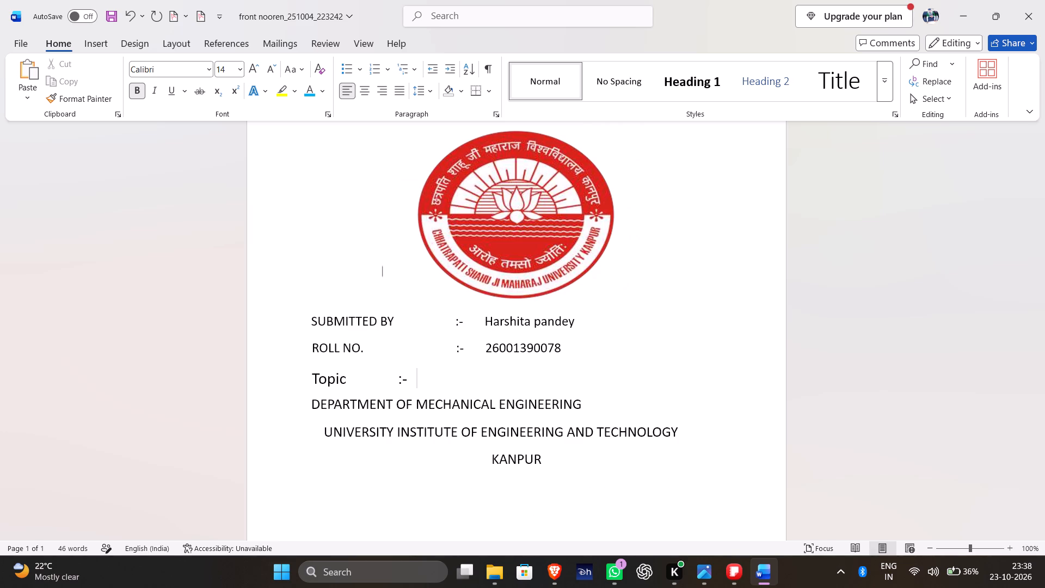
{"action": "key", "text": "BackSpace"}
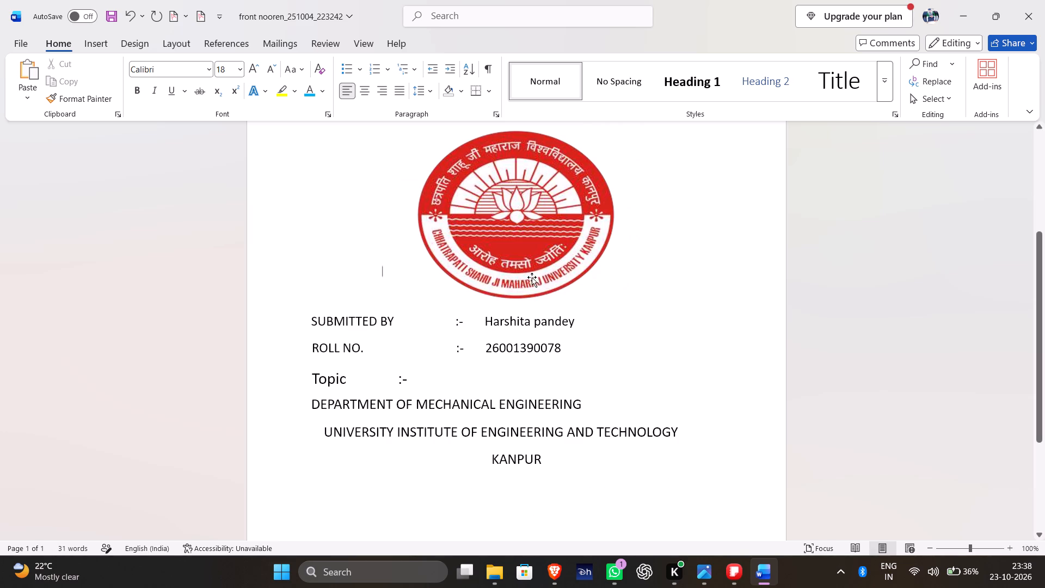
Make the submitter's name on the "SUBMITTED BY" line bold.
{"action": "left_click_drag", "start_coordinate": [485, 320], "coordinate": [561, 323]}
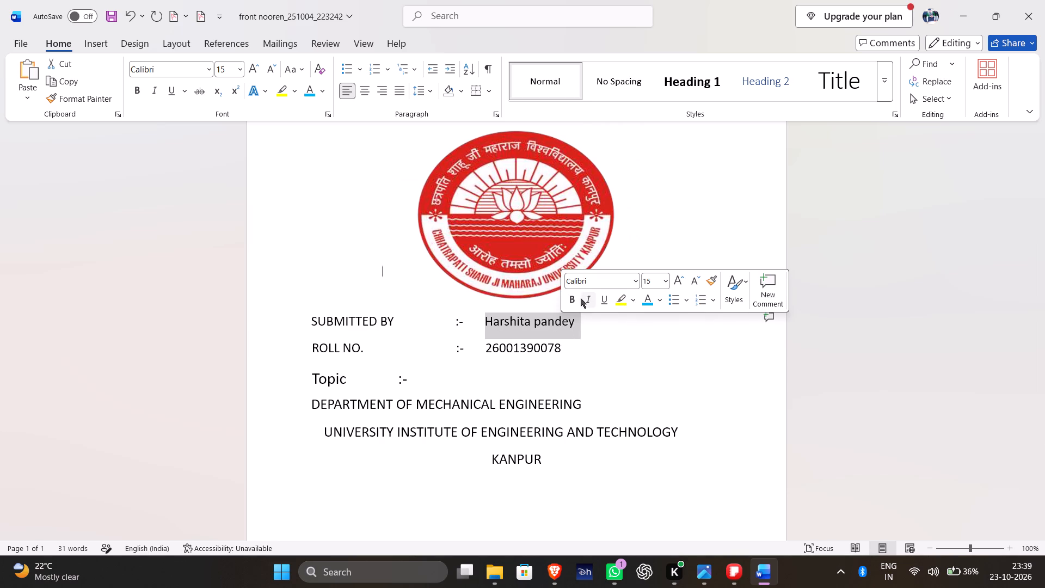
{"action": "left_click", "coordinate": [570, 302]}
Make the last three digits of the roll number bold.
{"action": "left_click", "coordinate": [568, 344]}
{"action": "left_click_drag", "start_coordinate": [564, 349], "coordinate": [488, 347]}
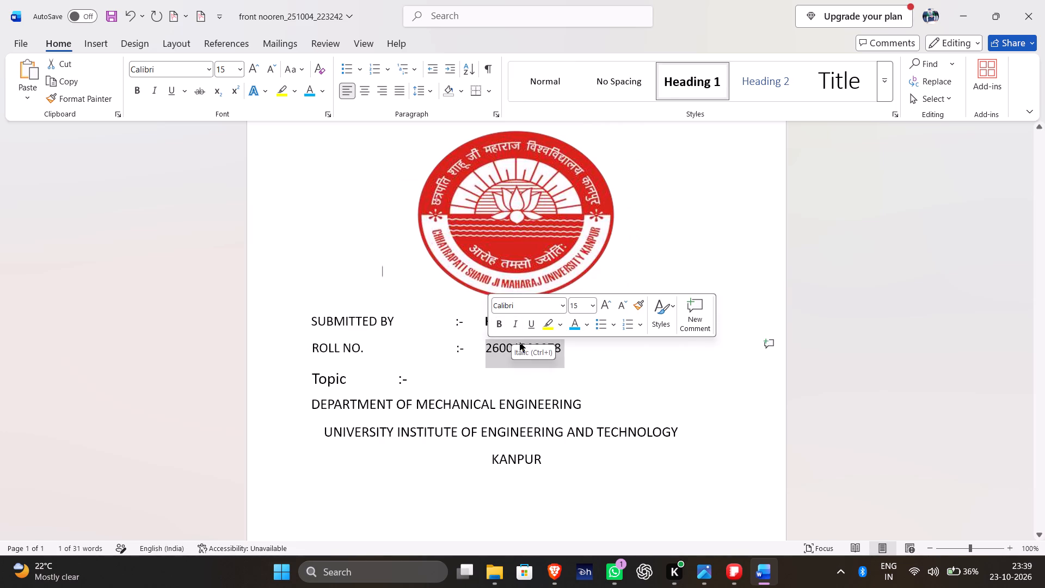
{"action": "left_click", "coordinate": [560, 367]}
{"action": "left_click_drag", "start_coordinate": [542, 349], "coordinate": [562, 348]}
{"action": "left_click", "coordinate": [571, 326]}
{"action": "left_click", "coordinate": [575, 352]}
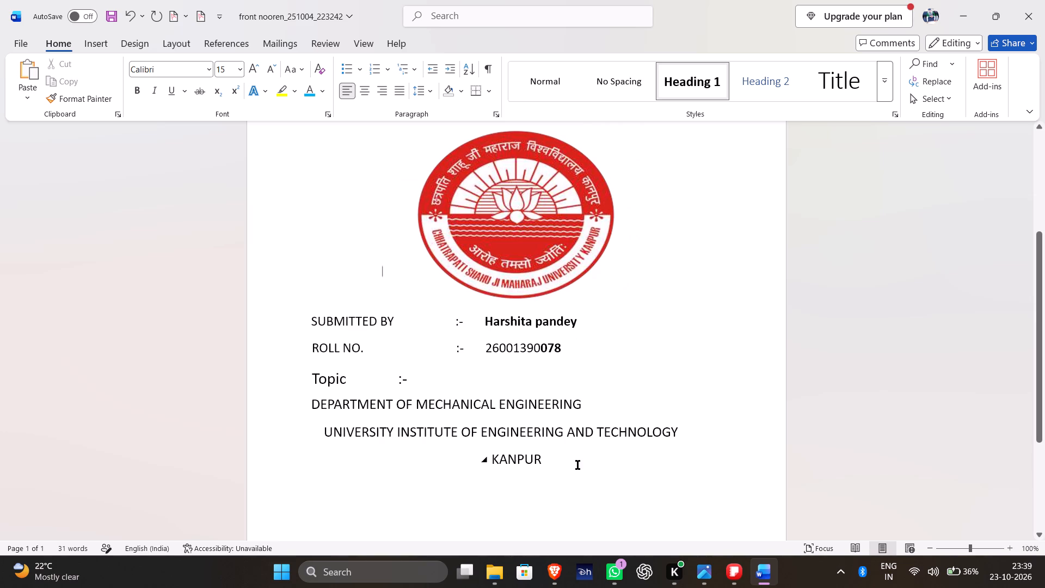
Replace the text from "MECHANICAL ENGINEERING" through "KANPUR" with "Computer Science Engineering" after "DEPARTMENT OF".
{"action": "left_click_drag", "start_coordinate": [555, 460], "coordinate": [529, 446]}
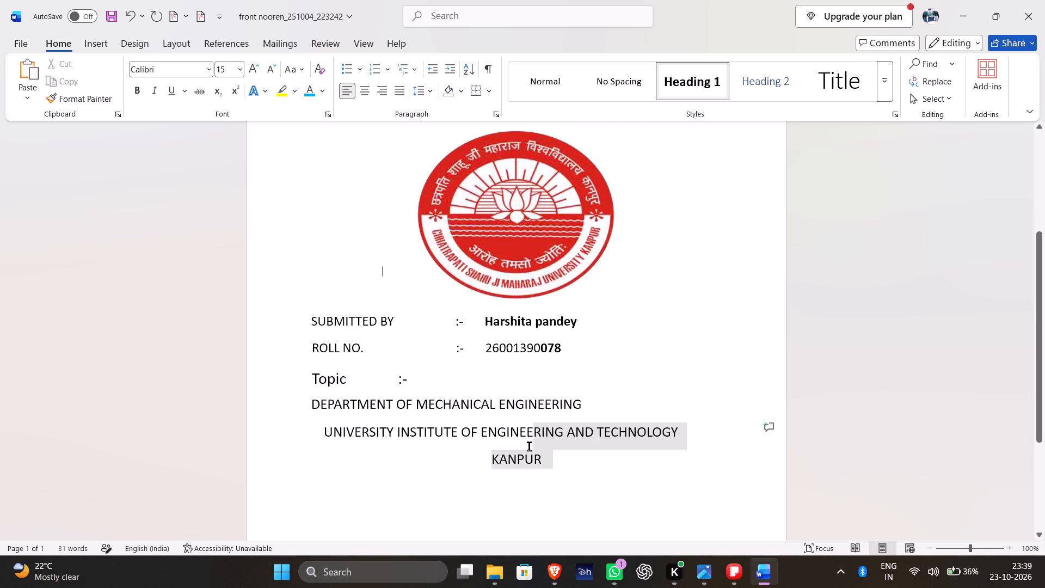
{"action": "left_click_drag", "start_coordinate": [529, 446], "coordinate": [427, 410]}
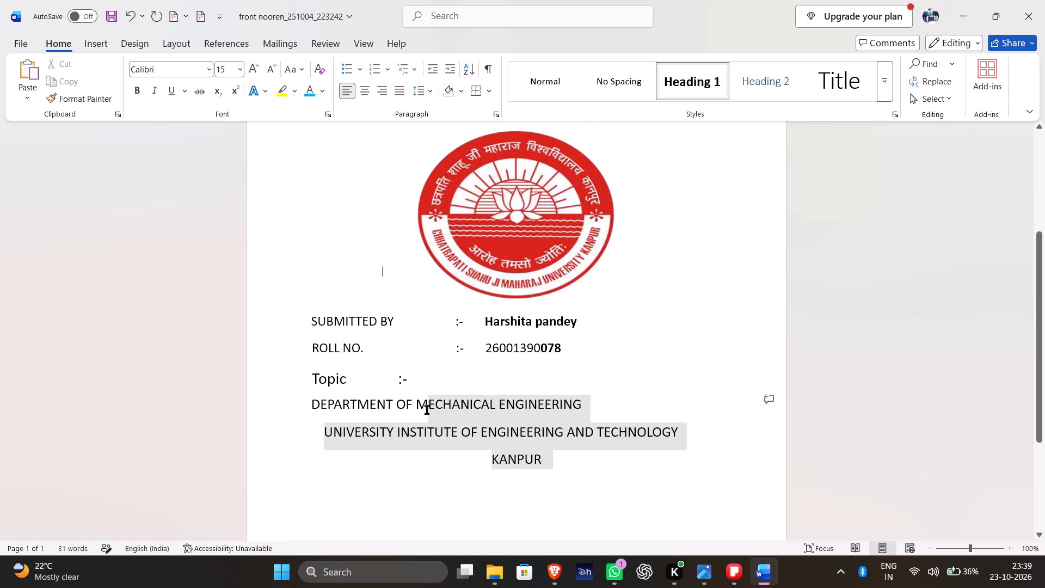
{"action": "left_click_drag", "start_coordinate": [427, 410], "coordinate": [419, 406]}
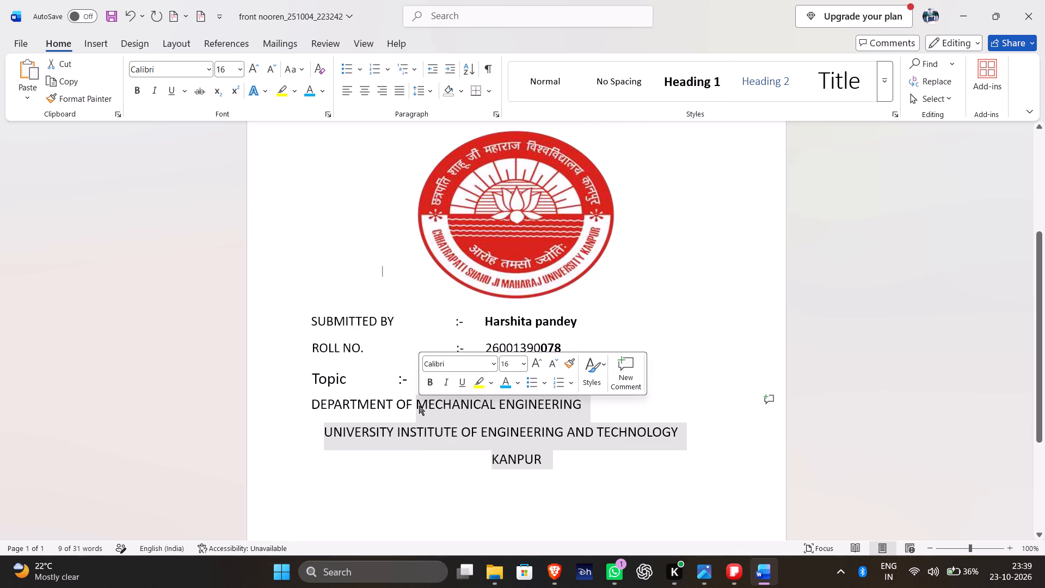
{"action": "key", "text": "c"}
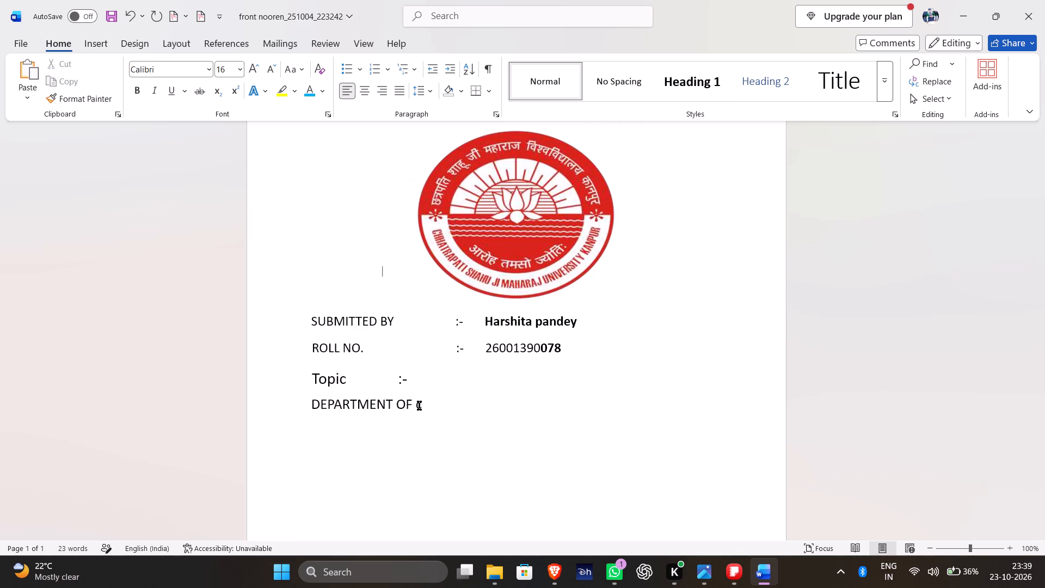
{"action": "key", "text": "BackSpace"}
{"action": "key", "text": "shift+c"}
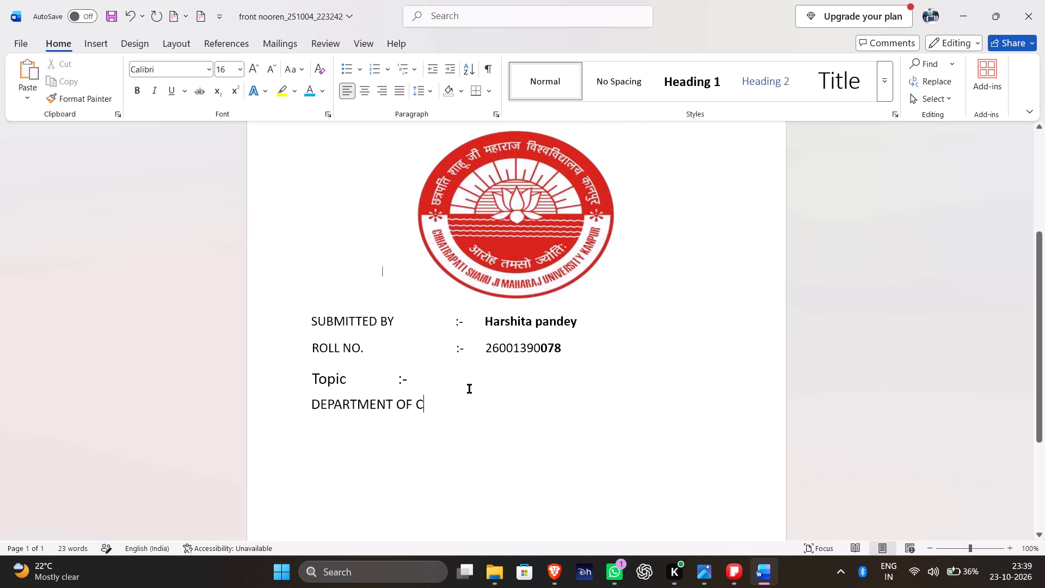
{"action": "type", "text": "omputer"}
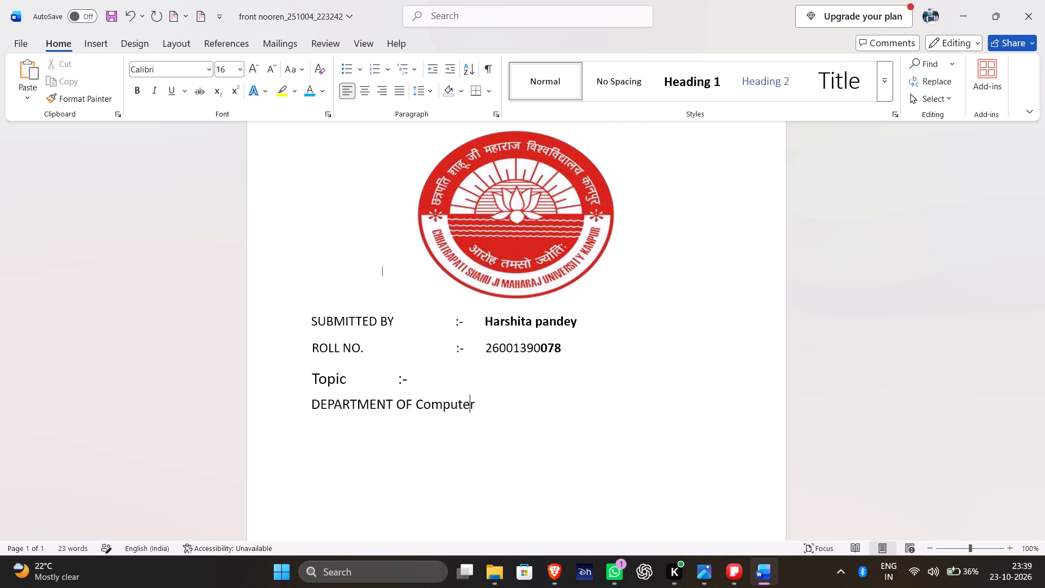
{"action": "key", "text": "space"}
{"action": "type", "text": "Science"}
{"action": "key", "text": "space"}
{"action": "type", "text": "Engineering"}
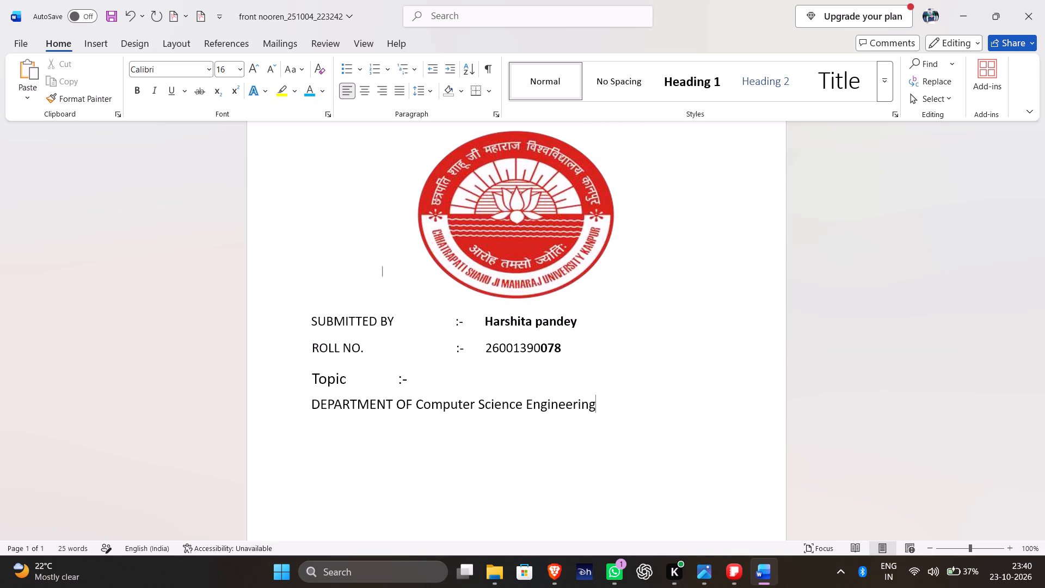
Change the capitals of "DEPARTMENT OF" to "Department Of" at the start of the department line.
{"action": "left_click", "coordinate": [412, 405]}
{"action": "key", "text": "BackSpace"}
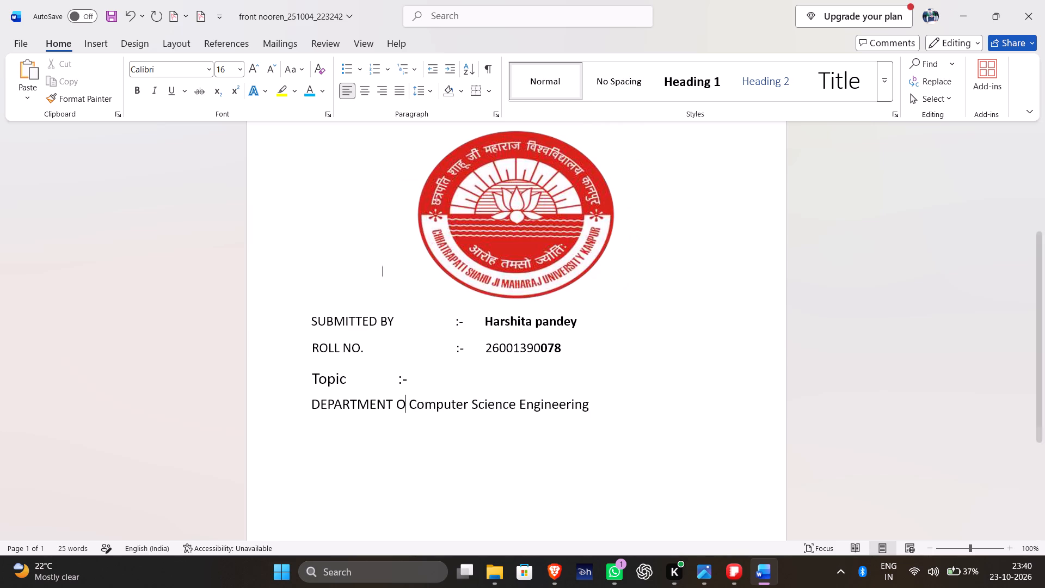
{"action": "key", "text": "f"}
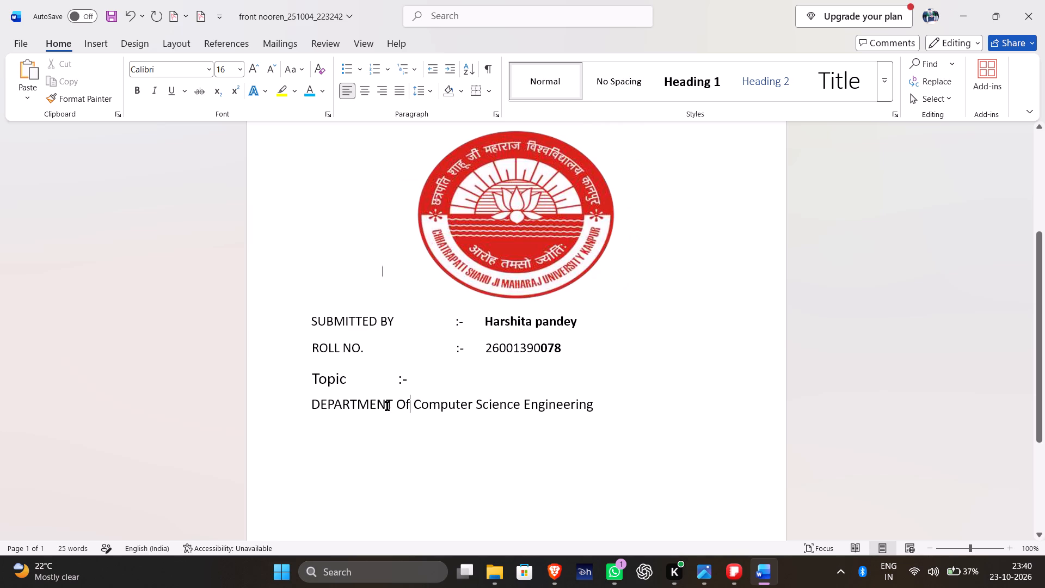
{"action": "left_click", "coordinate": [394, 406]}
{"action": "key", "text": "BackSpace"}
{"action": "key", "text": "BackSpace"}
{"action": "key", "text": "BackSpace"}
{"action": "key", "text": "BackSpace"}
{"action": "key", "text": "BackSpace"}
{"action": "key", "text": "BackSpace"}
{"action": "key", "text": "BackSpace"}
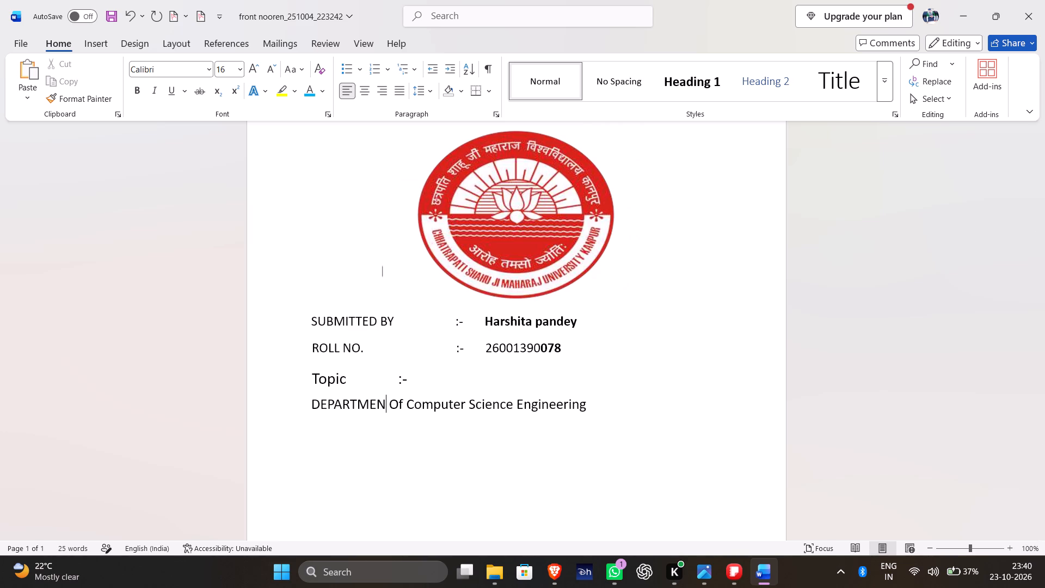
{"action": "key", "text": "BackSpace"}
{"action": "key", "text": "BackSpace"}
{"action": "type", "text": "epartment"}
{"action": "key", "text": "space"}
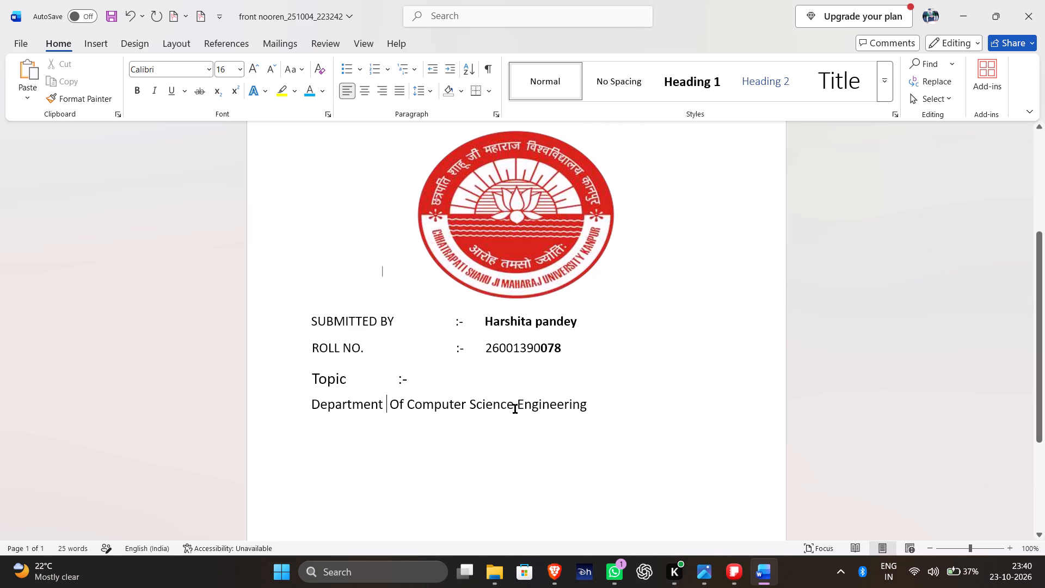
Delete all the text on the "Department Of Computer Science Engineering" line.
{"action": "left_click", "coordinate": [594, 410]}
{"action": "key", "text": "BackSpace"}
{"action": "key", "text": "BackSpace"}
{"action": "key", "text": "BackSpace"}
{"action": "key", "text": "BackSpace"}
{"action": "key", "text": "BackSpace"}
{"action": "key", "text": "BackSpace"}
{"action": "key", "text": "BackSpace"}
{"action": "key", "text": "BackSpace"}
{"action": "key", "text": "BackSpace"}
{"action": "key", "text": "BackSpace"}
{"action": "key", "text": "BackSpace"}
{"action": "key", "text": "BackSpace"}
{"action": "key", "text": "BackSpace"}
{"action": "key", "text": "BackSpace"}
{"action": "key", "text": "BackSpace"}
{"action": "key", "text": "BackSpace"}
{"action": "key", "text": "BackSpace"}
{"action": "key", "text": "BackSpace"}
{"action": "key", "text": "BackSpace"}
{"action": "key", "text": "BackSpace"}
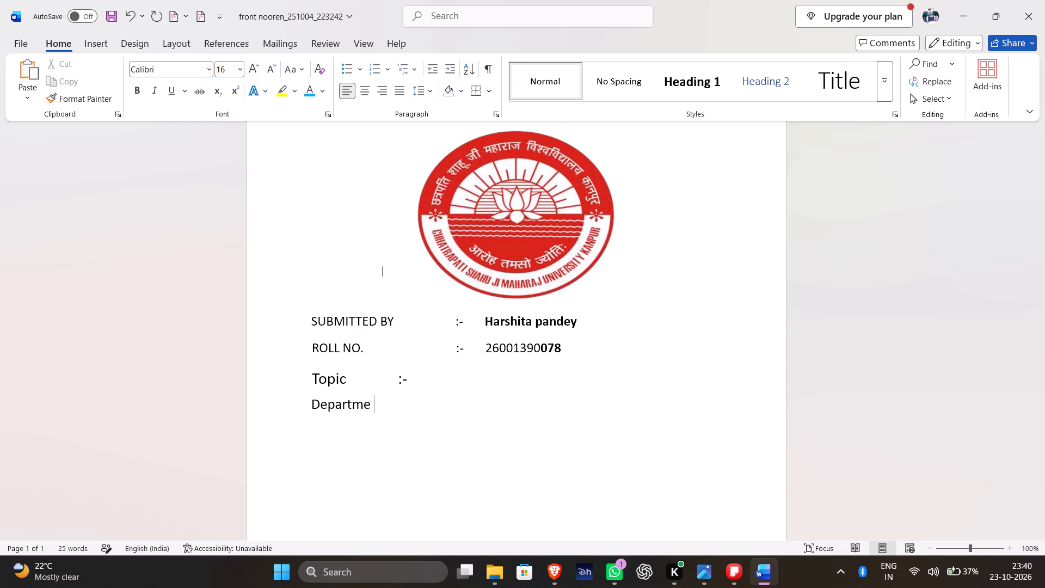
{"action": "key", "text": "BackSpace"}
{"action": "key", "text": "BackSpace"}
{"action": "key", "text": "BackSpace"}
{"action": "key", "text": "BackSpace"}
{"action": "key", "text": "BackSpace"}
{"action": "key", "text": "BackSpace"}
{"action": "key", "text": "BackSpace"}
{"action": "key", "text": "BackSpace"}
Delete the "Topic :-" line and the empty line beneath it, below the roll number.
{"action": "key", "text": "BackSpace"}
{"action": "key", "text": "BackSpace"}
{"action": "key", "text": "BackSpace"}
{"action": "key", "text": "BackSpace"}
{"action": "key", "text": "BackSpace"}
{"action": "key", "text": "BackSpace"}
{"action": "key", "text": "BackSpace"}
{"action": "key", "text": "BackSpace"}
{"action": "key", "text": "BackSpace"}
{"action": "key", "text": "BackSpace"}
{"action": "key", "text": "BackSpace"}
{"action": "key", "text": "BackSpace"}
{"action": "key", "text": "BackSpace"}
{"action": "key", "text": "BackSpace"}
{"action": "key", "text": "BackSpace"}
{"action": "key", "text": "BackSpace"}
{"action": "key", "text": "BackSpace"}
{"action": "key", "text": "BackSpace"}
{"action": "key", "text": "BackSpace"}
{"action": "key", "text": "BackSpace"}
{"action": "key", "text": "BackSpace"}
{"action": "key", "text": "BackSpace"}
{"action": "key", "text": "BackSpace"}
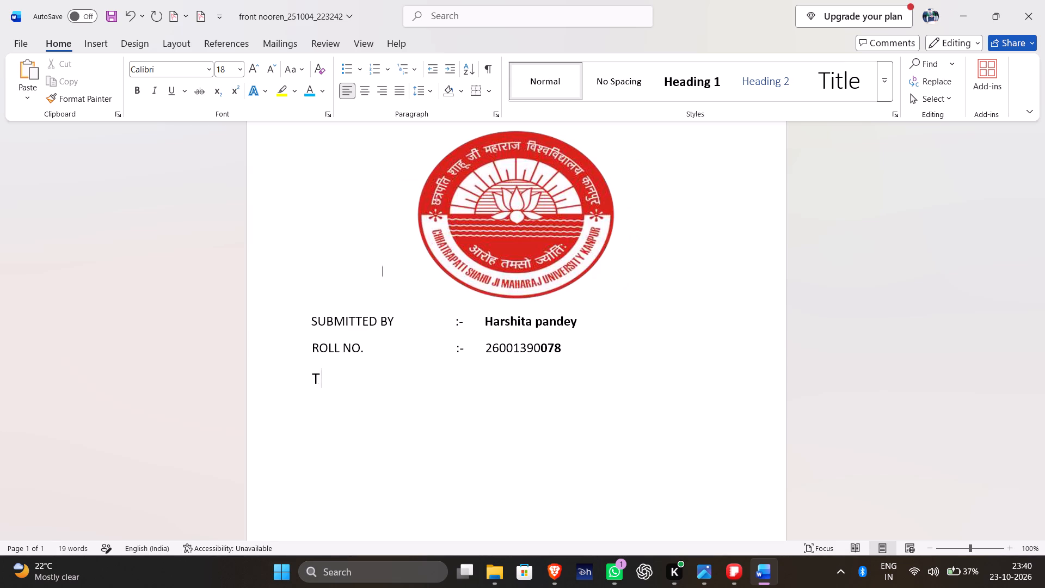
{"action": "key", "text": "BackSpace"}
Enter the label "Course" below the roll number, followed by ":-" spaced to line up with the separators above.
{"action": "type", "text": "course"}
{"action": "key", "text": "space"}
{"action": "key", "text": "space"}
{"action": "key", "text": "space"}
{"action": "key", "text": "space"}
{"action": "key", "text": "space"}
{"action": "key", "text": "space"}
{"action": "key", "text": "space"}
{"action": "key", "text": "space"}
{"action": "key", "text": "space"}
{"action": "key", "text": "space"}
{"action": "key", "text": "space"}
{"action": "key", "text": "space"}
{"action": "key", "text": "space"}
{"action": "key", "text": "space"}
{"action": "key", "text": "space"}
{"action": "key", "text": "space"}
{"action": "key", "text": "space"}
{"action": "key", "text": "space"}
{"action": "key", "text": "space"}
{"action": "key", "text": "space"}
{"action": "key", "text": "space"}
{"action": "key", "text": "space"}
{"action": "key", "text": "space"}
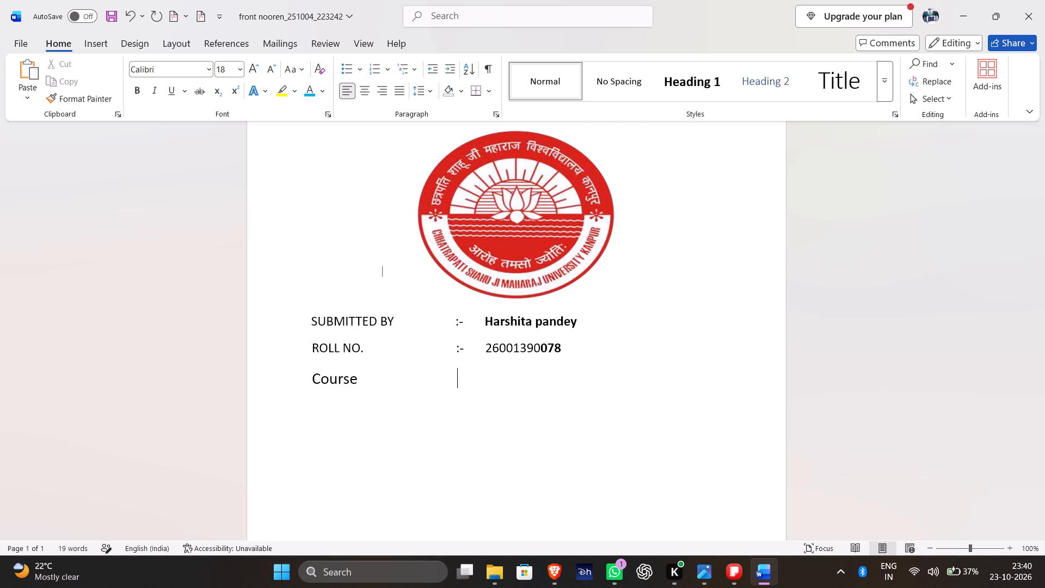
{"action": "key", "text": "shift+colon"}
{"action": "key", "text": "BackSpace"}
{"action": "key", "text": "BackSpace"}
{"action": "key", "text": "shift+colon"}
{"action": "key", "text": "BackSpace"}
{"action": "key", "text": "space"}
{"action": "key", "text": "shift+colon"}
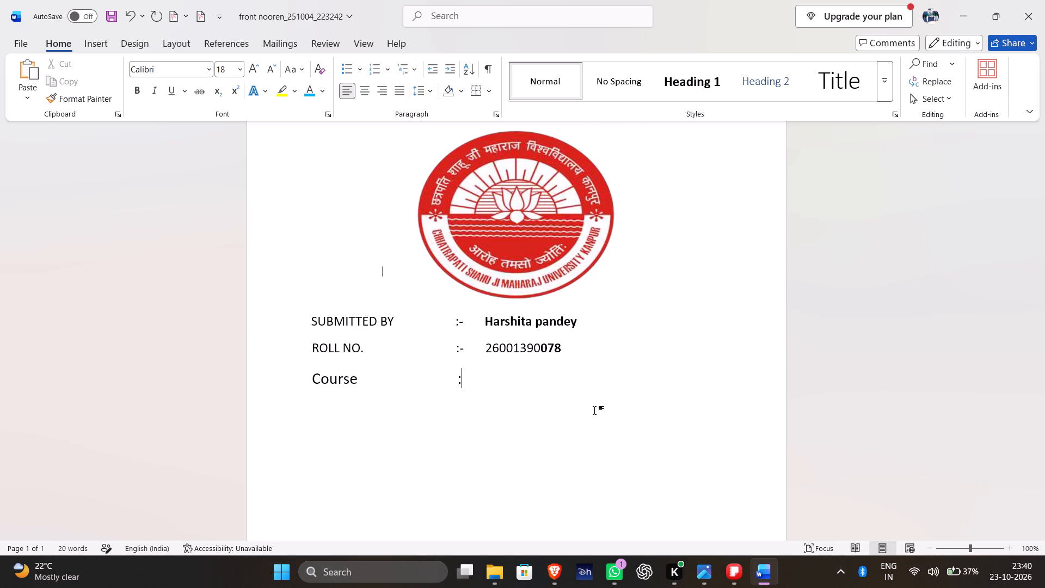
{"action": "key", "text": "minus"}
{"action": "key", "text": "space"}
Enter "B.Tech(CSE)" as the course value, spaced to line up with the name and roll number above.
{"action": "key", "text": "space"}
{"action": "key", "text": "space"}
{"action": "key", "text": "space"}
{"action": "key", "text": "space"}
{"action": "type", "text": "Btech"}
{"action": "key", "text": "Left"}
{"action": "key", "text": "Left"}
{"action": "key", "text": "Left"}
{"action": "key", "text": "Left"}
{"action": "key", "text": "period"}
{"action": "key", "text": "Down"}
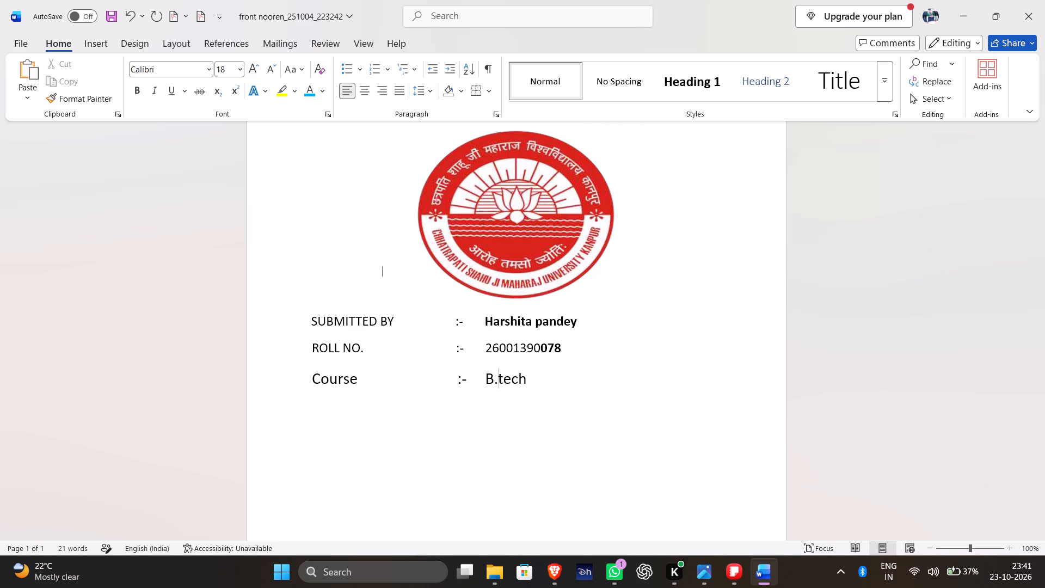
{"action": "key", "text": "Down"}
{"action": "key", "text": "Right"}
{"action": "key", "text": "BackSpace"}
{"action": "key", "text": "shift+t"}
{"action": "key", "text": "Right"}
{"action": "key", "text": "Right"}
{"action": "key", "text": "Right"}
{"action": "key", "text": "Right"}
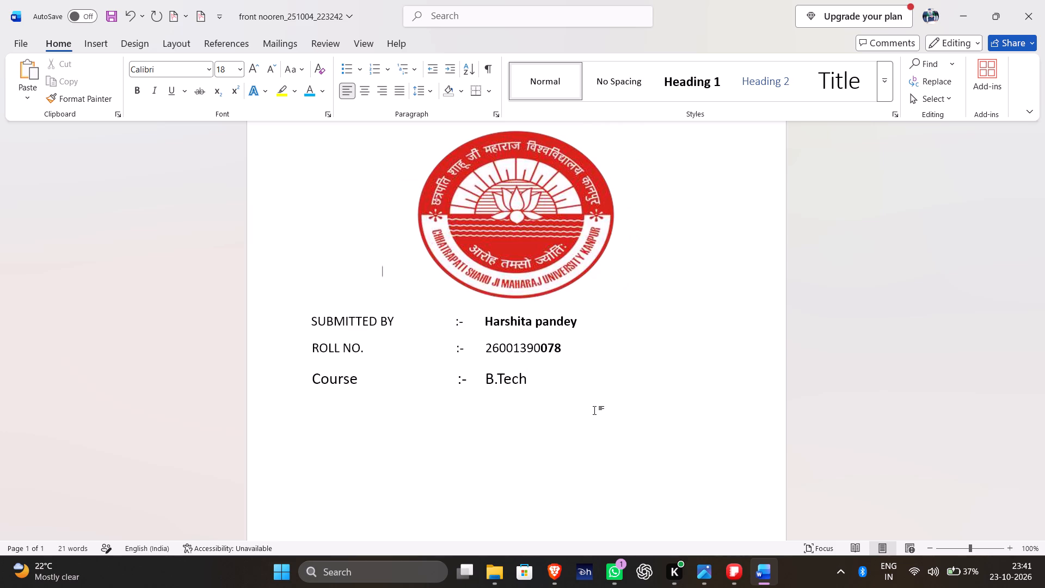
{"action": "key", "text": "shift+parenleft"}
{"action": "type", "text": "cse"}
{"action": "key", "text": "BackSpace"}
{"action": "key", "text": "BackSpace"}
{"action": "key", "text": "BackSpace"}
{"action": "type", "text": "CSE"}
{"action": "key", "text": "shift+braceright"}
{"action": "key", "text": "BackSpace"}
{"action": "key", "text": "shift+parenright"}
Add a line reading "Subject :- TCA" directly below the course line.
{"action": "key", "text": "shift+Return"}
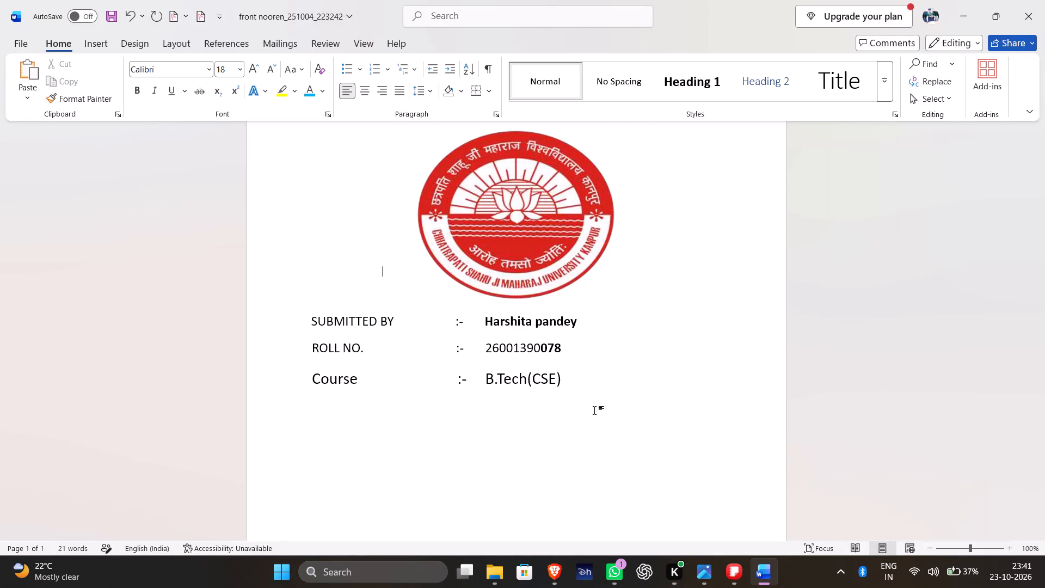
Enter the label "Subject" below the course line, followed by ":-" spaced to line up with the separators above.
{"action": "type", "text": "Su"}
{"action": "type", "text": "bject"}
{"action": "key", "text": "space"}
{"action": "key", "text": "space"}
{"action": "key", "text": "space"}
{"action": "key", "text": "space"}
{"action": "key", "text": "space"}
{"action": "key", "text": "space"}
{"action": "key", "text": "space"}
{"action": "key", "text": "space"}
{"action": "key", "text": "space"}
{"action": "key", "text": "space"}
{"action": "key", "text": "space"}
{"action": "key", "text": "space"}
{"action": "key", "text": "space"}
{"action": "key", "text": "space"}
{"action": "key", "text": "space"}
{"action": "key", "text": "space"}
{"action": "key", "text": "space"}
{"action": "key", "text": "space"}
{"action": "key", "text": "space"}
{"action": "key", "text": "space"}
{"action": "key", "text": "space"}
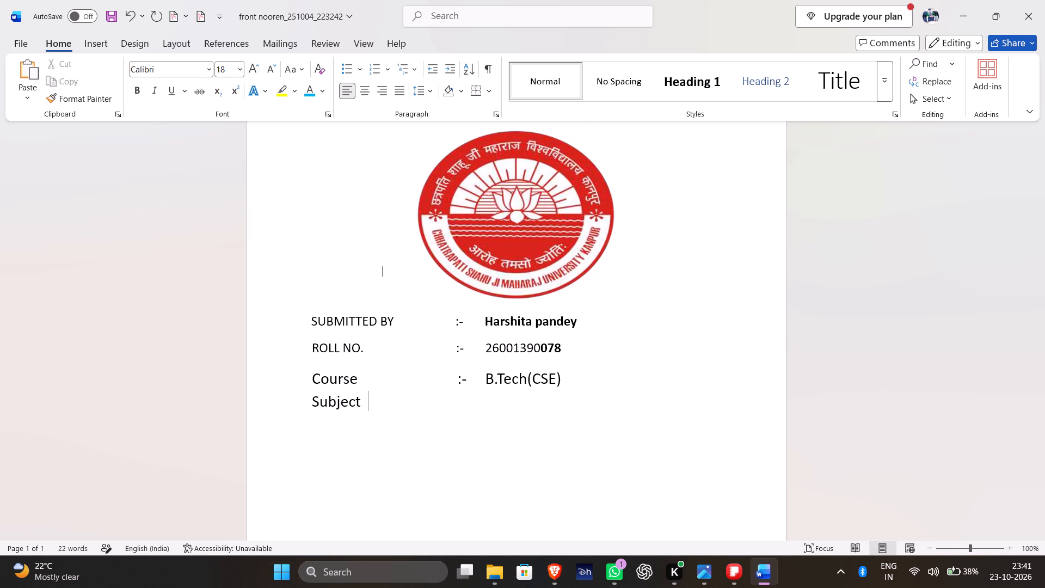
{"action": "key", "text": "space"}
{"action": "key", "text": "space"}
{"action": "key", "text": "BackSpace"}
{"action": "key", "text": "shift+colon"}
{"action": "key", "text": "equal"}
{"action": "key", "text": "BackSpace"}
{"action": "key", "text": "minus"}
Enter "TCA" as the subject value, spaced to roughly line up with the course value above.
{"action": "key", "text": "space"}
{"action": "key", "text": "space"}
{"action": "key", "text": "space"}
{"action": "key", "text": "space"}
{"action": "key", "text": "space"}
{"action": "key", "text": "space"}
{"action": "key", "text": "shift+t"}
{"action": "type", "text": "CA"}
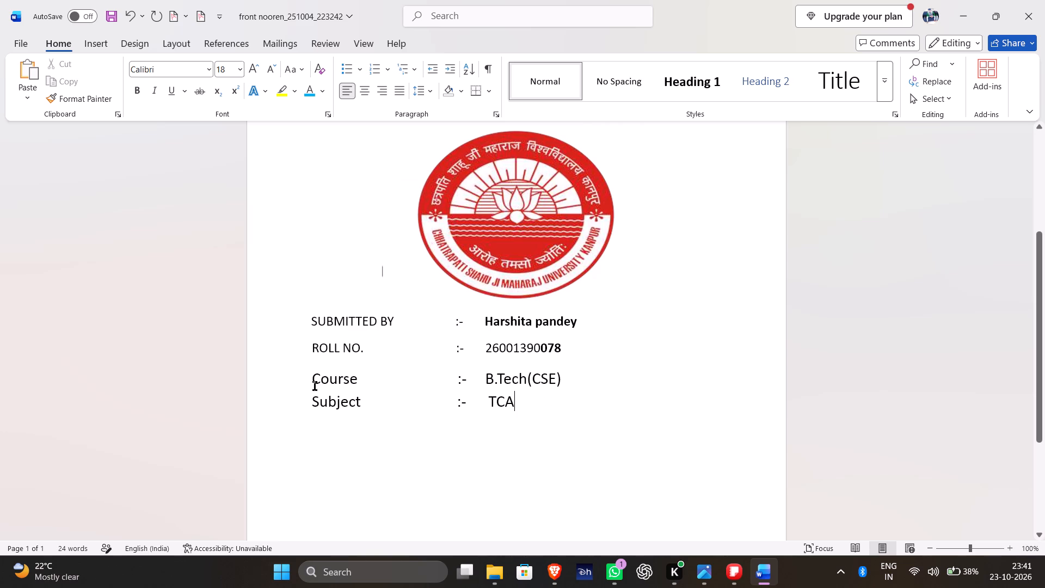
Set the font size of the whole Course and Subject lines to 15.
{"action": "left_click_drag", "start_coordinate": [314, 347], "coordinate": [365, 350]}
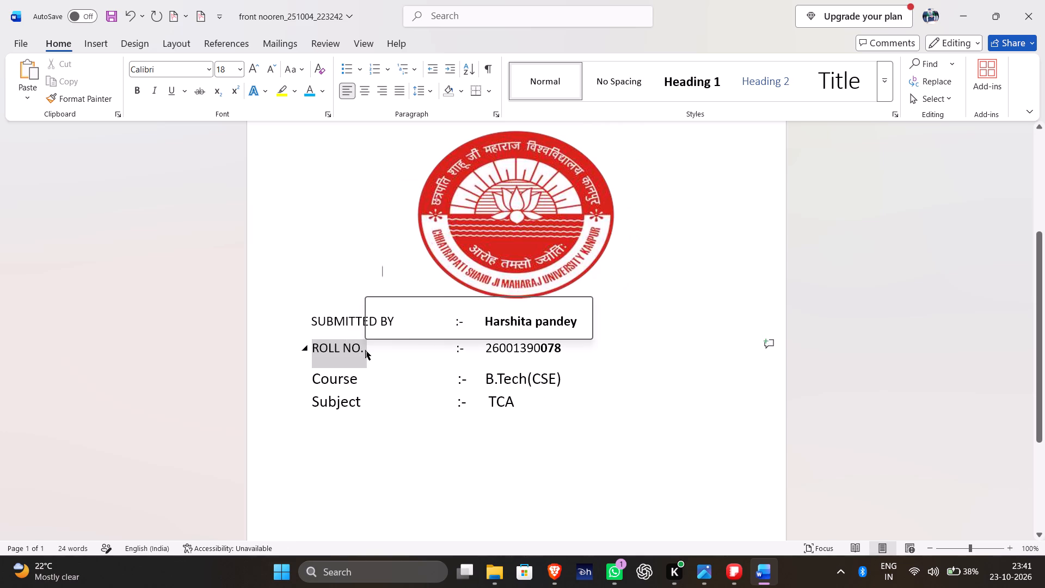
{"action": "double_click", "coordinate": [342, 403]}
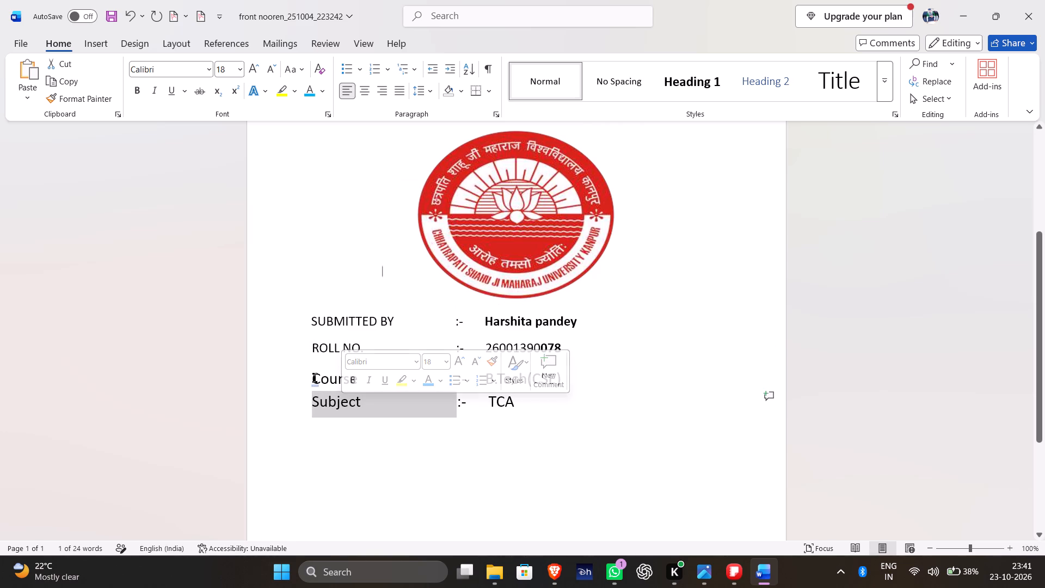
{"action": "left_click_drag", "start_coordinate": [311, 376], "coordinate": [527, 407]}
{"action": "left_click", "coordinate": [527, 407]}
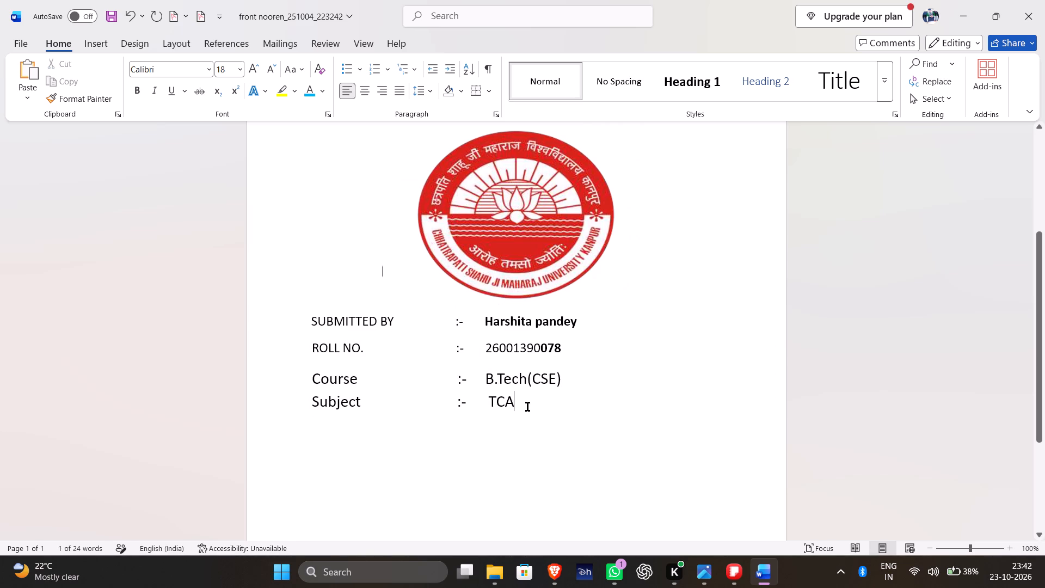
{"action": "left_click_drag", "start_coordinate": [521, 406], "coordinate": [354, 372]}
{"action": "left_click", "coordinate": [354, 372]}
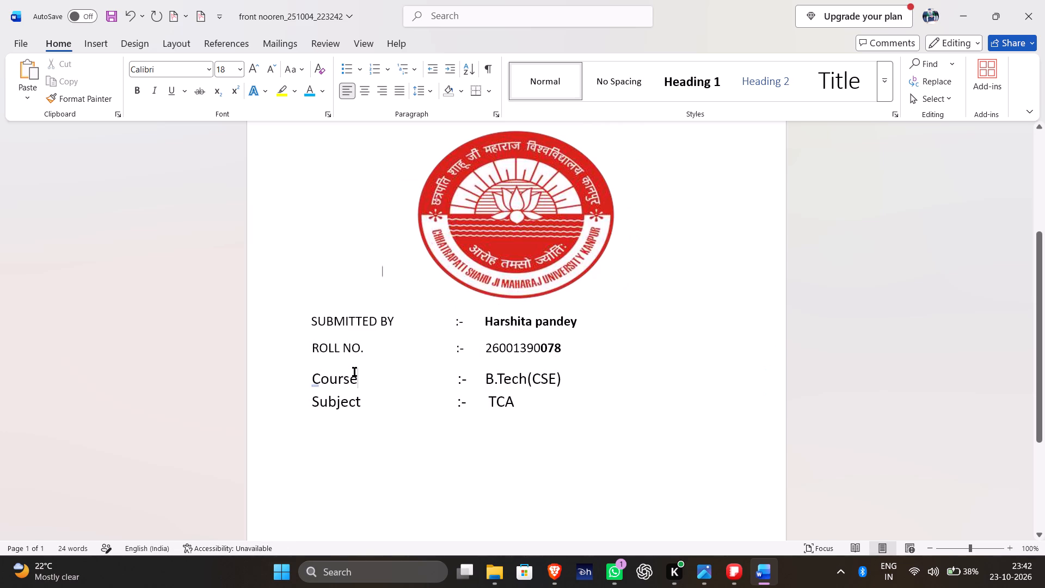
{"action": "left_click_drag", "start_coordinate": [316, 375], "coordinate": [461, 393]}
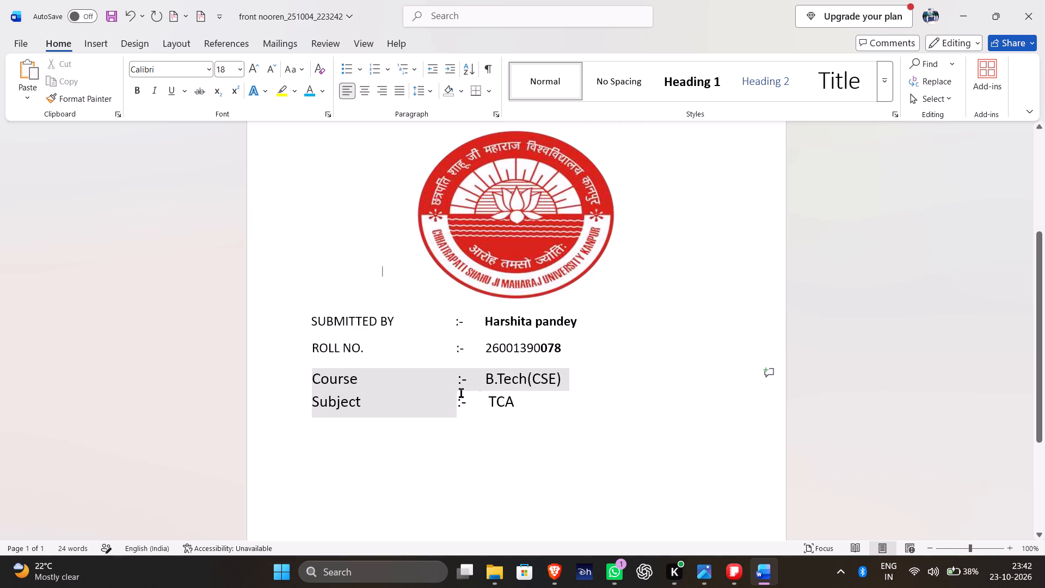
{"action": "left_click_drag", "start_coordinate": [461, 393], "coordinate": [511, 397]}
{"action": "left_click", "coordinate": [511, 397]}
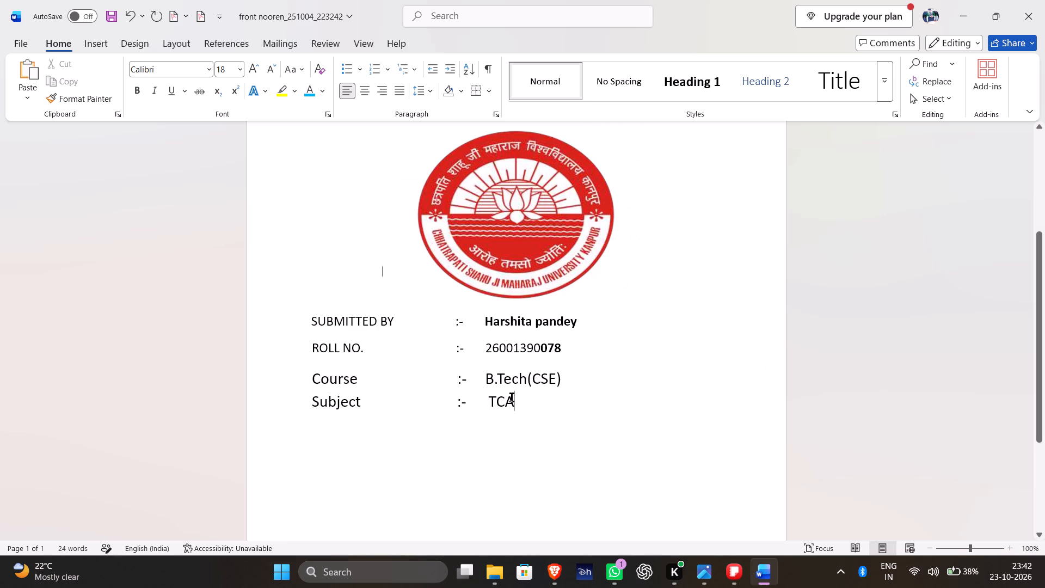
{"action": "key", "text": "shift+Left"}
{"action": "key", "text": "shift+Left"}
{"action": "key", "text": "shift+Left"}
{"action": "key", "text": "shift+Left"}
{"action": "key", "text": "shift+Left"}
{"action": "key", "text": "shift+Left"}
{"action": "key", "text": "shift+Left"}
{"action": "key", "text": "shift+Left"}
{"action": "key", "text": "shift+Left"}
{"action": "key", "text": "shift+Left"}
{"action": "key", "text": "shift+Left"}
{"action": "key", "text": "shift+Left"}
{"action": "key", "text": "shift+Left"}
{"action": "key", "text": "shift+Left"}
{"action": "key", "text": "shift+Left"}
{"action": "key", "text": "shift+Left"}
{"action": "key", "text": "shift+Left"}
{"action": "key", "text": "shift+Left"}
{"action": "key", "text": "shift+Left"}
{"action": "key", "text": "shift+Left"}
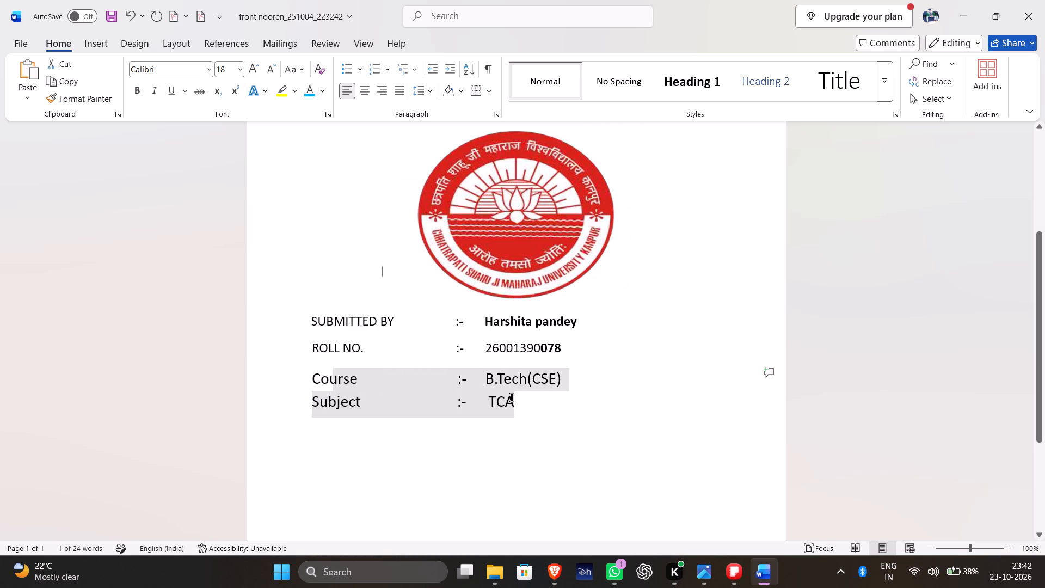
{"action": "key", "text": "shift+Left"}
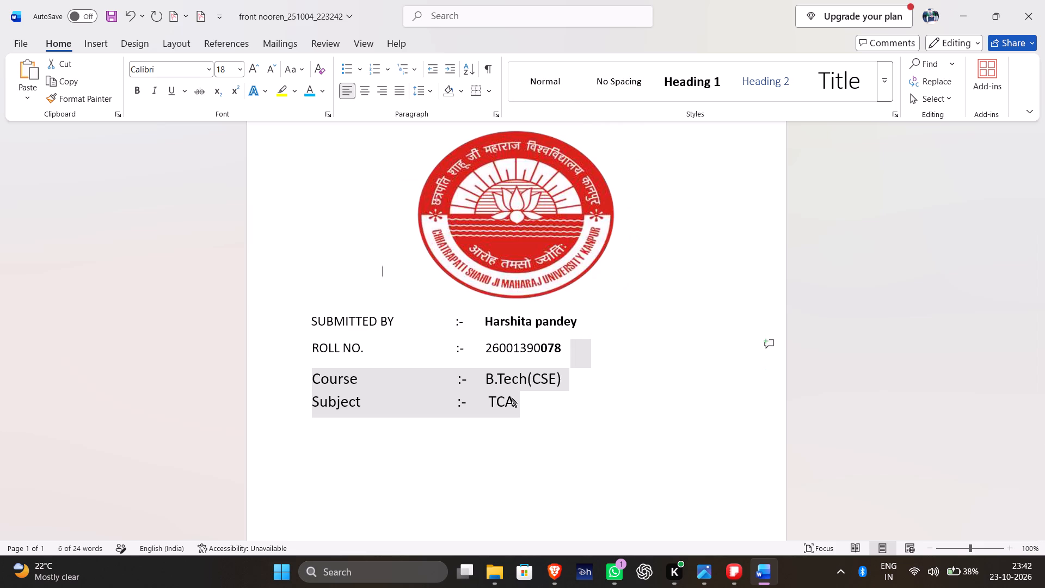
{"action": "left_click", "coordinate": [237, 71]}
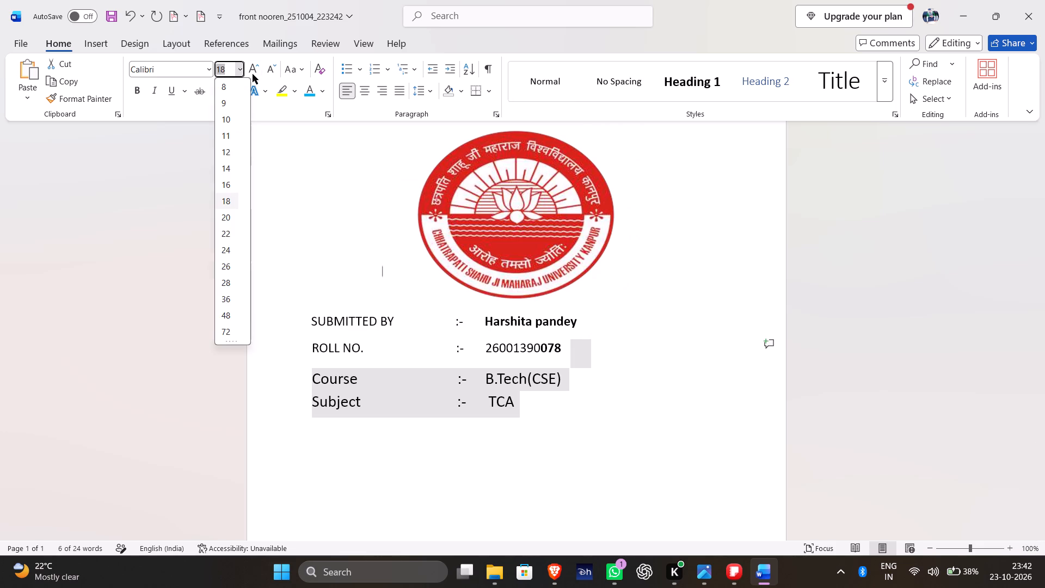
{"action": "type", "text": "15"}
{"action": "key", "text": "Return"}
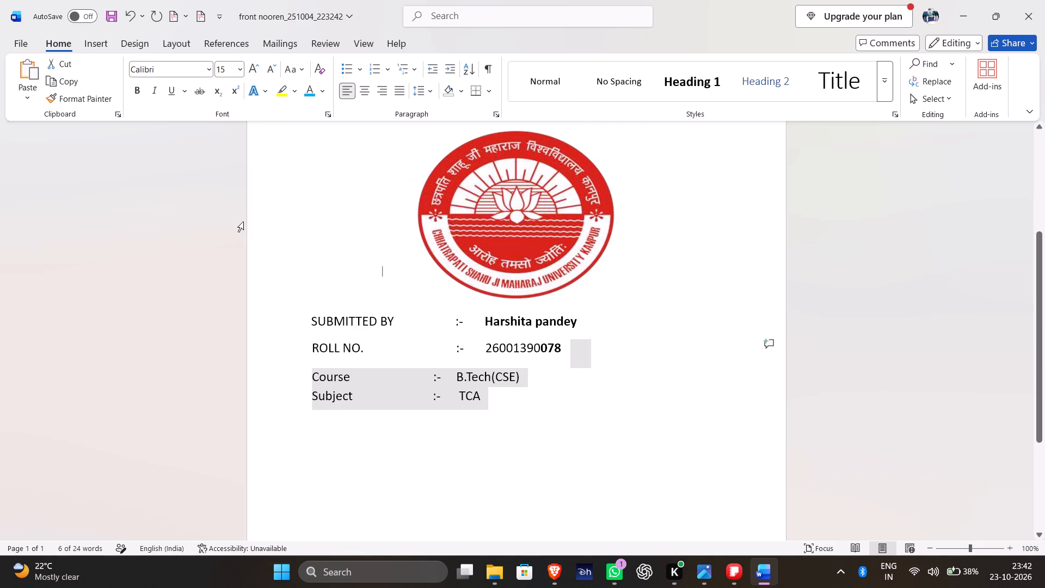
{"action": "left_click", "coordinate": [552, 425]}
Widen the gap after "Course" with spaces so its ":-" lines up with the separators above.
{"action": "left_click", "coordinate": [415, 380]}
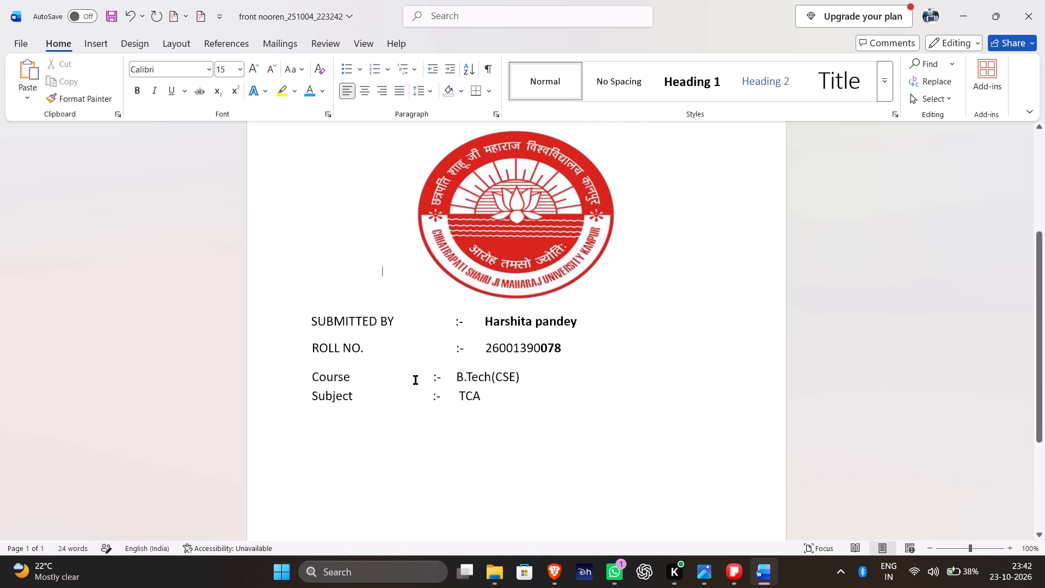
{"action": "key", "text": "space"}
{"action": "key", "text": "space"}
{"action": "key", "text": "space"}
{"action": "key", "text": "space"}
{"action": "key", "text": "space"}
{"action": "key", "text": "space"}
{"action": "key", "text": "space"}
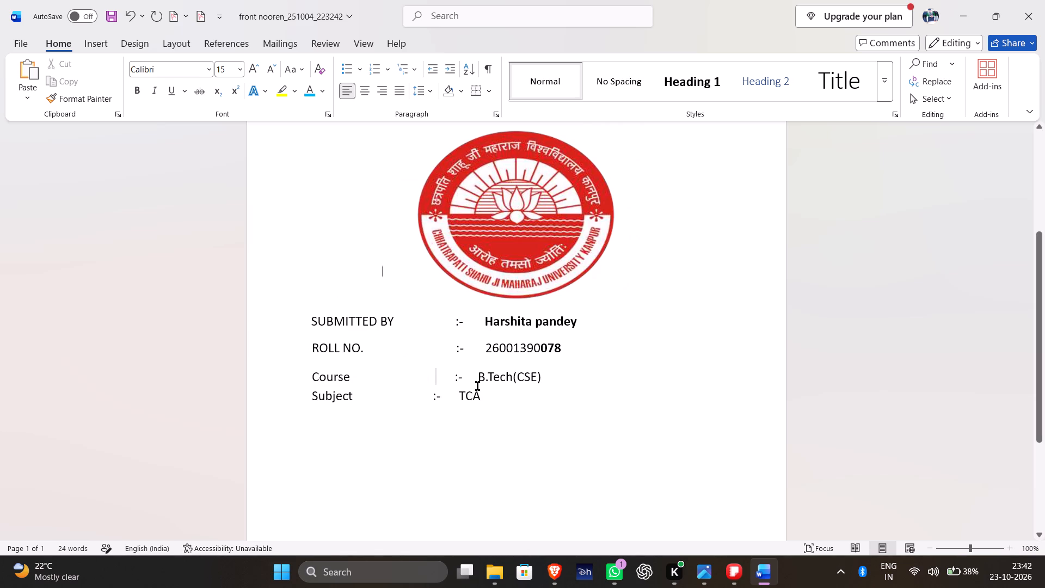
Widen the gap after "Subject" with spaces so its ":-" lines up with the course line's separator.
{"action": "left_click", "coordinate": [406, 397]}
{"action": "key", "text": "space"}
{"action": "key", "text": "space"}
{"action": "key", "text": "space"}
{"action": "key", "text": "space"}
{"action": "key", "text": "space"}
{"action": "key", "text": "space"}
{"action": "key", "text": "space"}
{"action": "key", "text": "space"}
{"action": "key", "text": "BackSpace"}
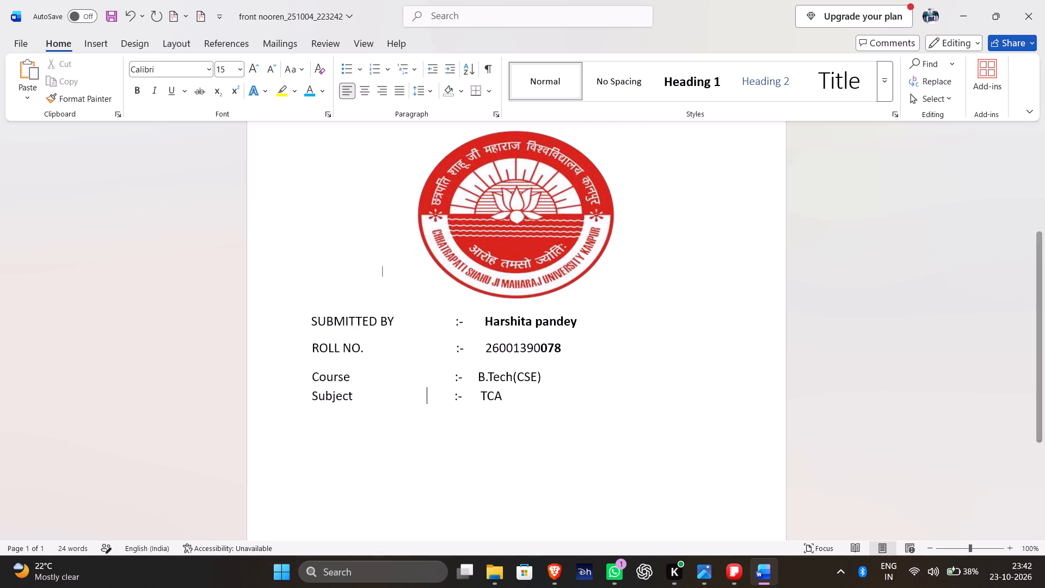
Add spaces before "B.Tech(CSE)" and "TCA" so both values line up with the name and roll number above.
{"action": "left_click", "coordinate": [472, 379]}
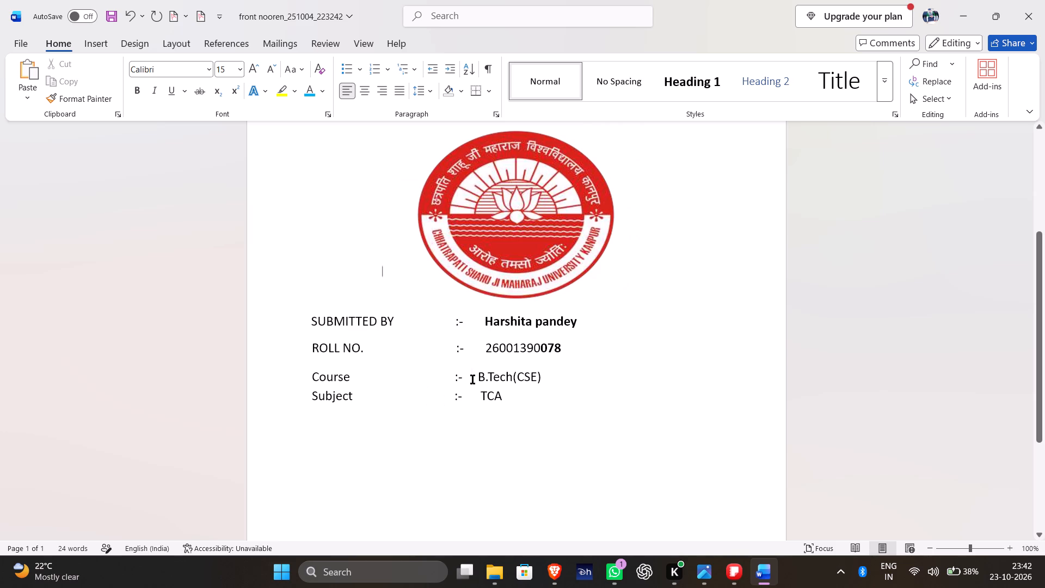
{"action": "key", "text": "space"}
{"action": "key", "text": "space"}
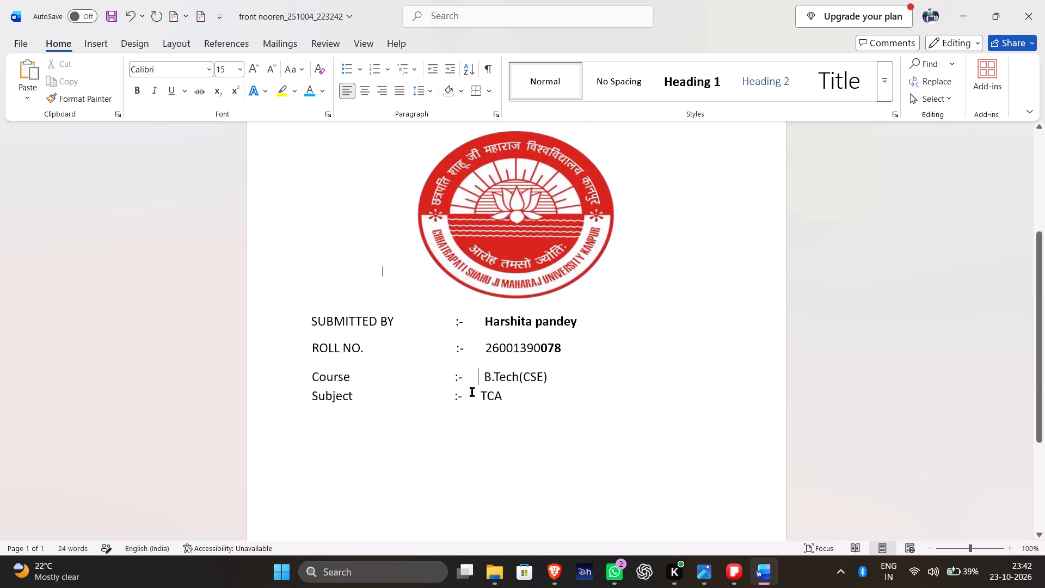
{"action": "left_click", "coordinate": [477, 401]}
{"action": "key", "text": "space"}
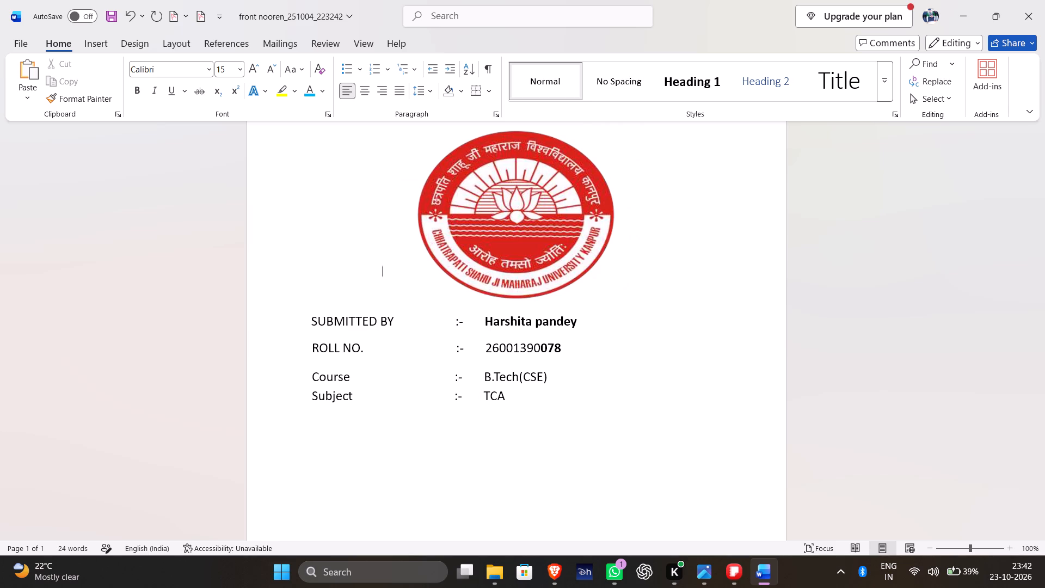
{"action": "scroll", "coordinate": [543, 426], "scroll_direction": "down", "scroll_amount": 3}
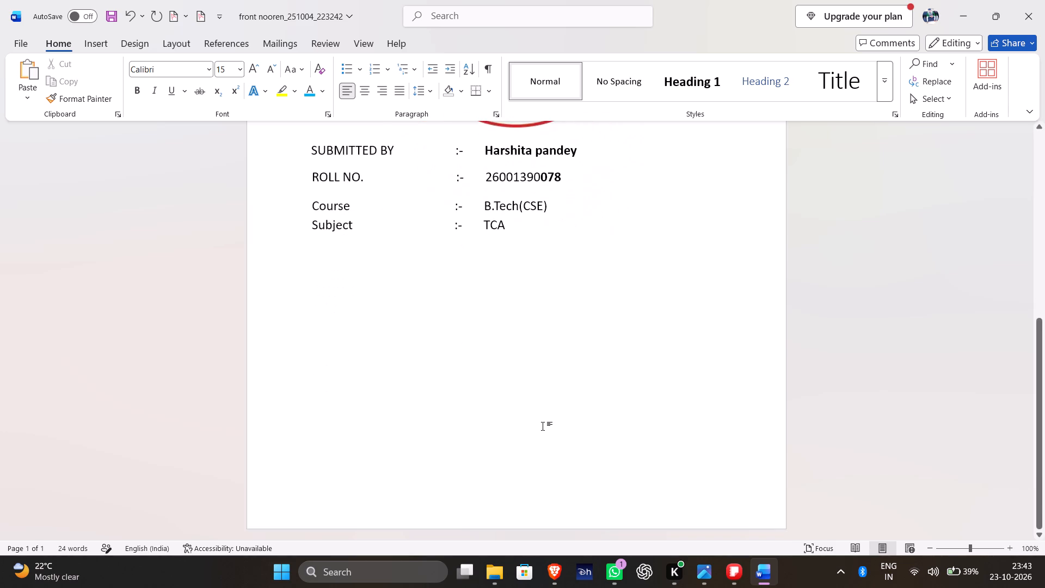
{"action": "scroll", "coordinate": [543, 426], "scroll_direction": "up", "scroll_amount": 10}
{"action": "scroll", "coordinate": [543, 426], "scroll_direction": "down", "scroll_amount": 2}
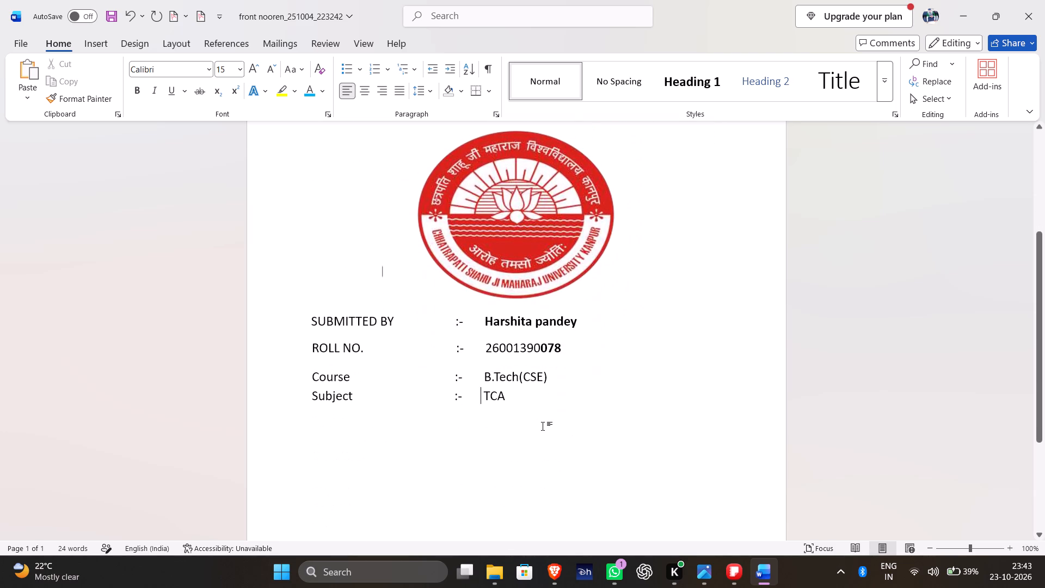
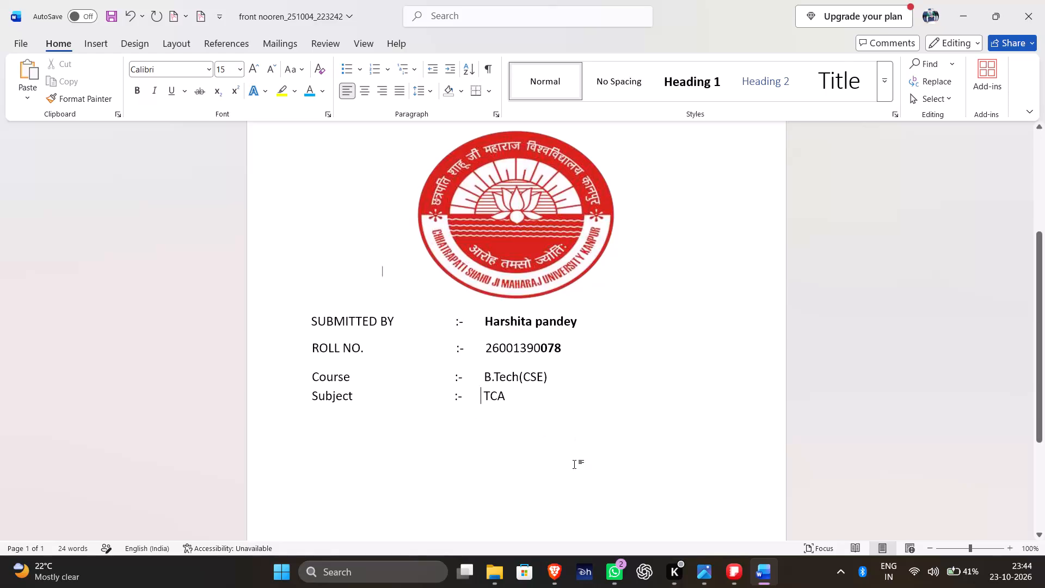
Add blank space below the Subject line with three line breaks followed by five new paragraphs.
{"action": "left_click", "coordinate": [577, 473]}
{"action": "key", "text": "shift+Return"}
{"action": "key", "text": "shift+Return"}
{"action": "key", "text": "shift+Return"}
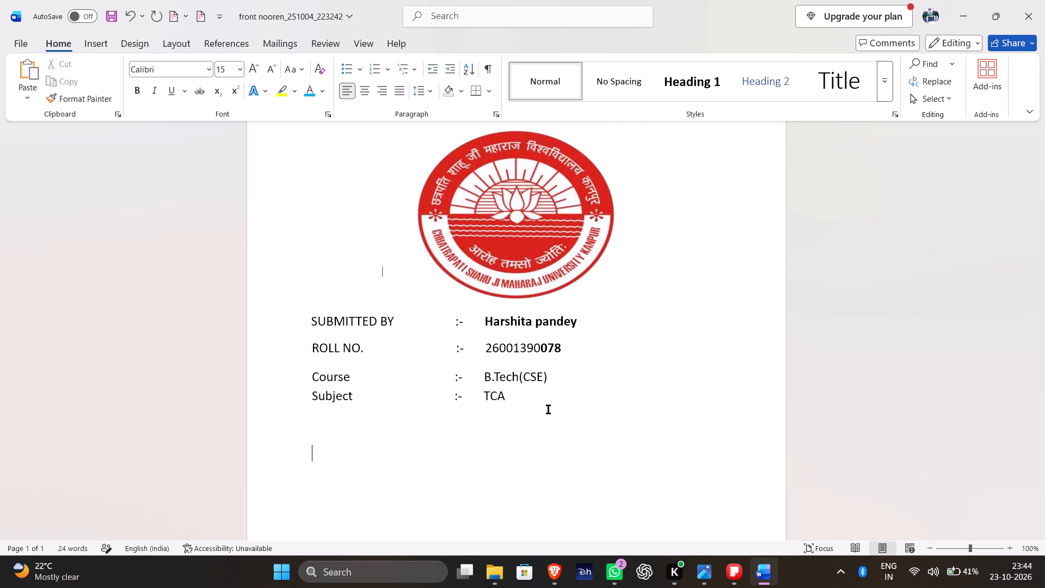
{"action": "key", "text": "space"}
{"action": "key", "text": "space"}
{"action": "key", "text": "Return"}
{"action": "key", "text": "Return"}
{"action": "scroll", "coordinate": [558, 390], "scroll_direction": "down", "scroll_amount": 2}
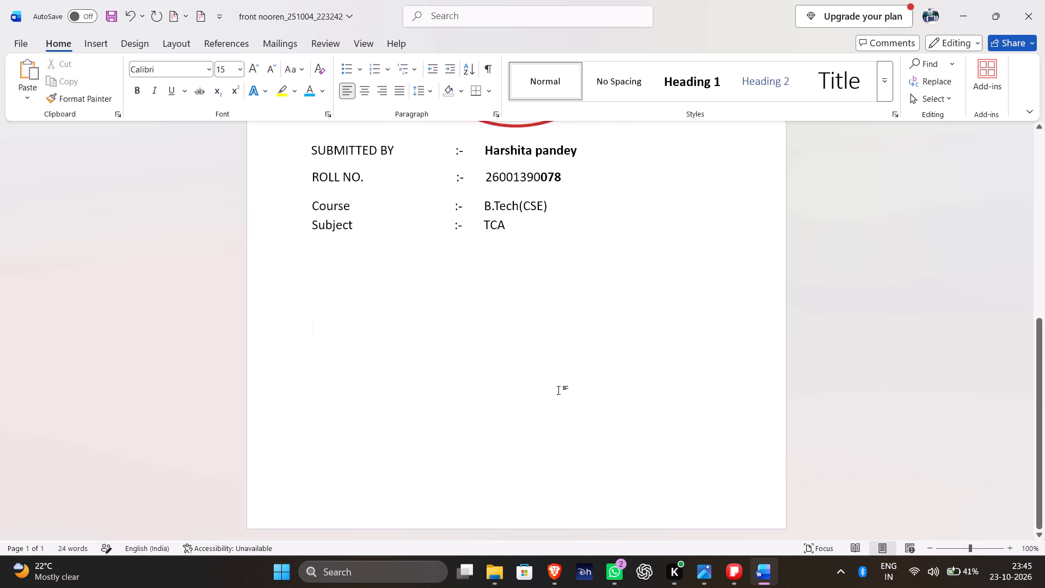
{"action": "key", "text": "Return"}
{"action": "key", "text": "Return"}
{"action": "key", "text": "Return"}
Indent the last blank line near the bottom of the page with 20 spaces.
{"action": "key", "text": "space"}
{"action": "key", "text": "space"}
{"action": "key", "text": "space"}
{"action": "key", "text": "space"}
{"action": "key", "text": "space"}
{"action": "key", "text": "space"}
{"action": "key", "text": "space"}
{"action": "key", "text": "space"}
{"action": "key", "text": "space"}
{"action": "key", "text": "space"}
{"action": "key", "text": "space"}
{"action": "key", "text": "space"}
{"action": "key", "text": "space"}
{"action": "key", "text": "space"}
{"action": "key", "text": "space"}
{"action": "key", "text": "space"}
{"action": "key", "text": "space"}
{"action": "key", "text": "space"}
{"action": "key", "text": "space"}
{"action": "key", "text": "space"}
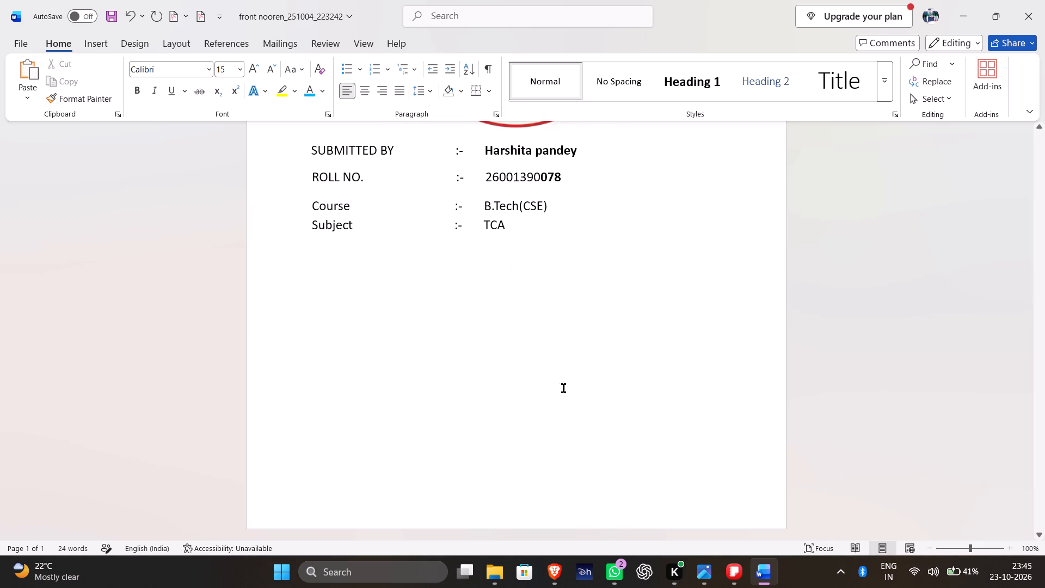
Start a new line directly below the Subject line with a line break after "TCA".
{"action": "left_click", "coordinate": [512, 232]}
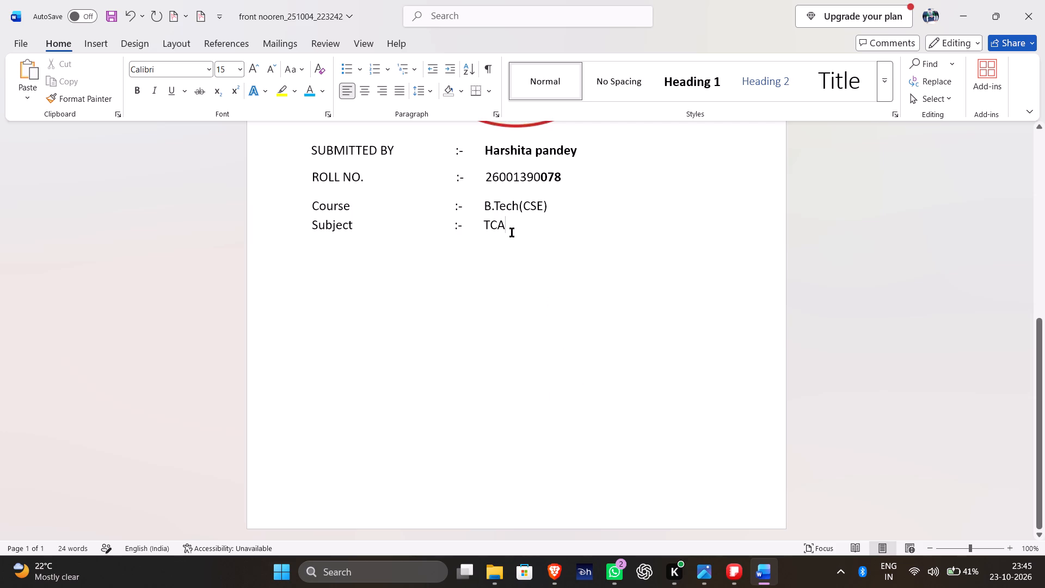
{"action": "key", "text": "shift+Return"}
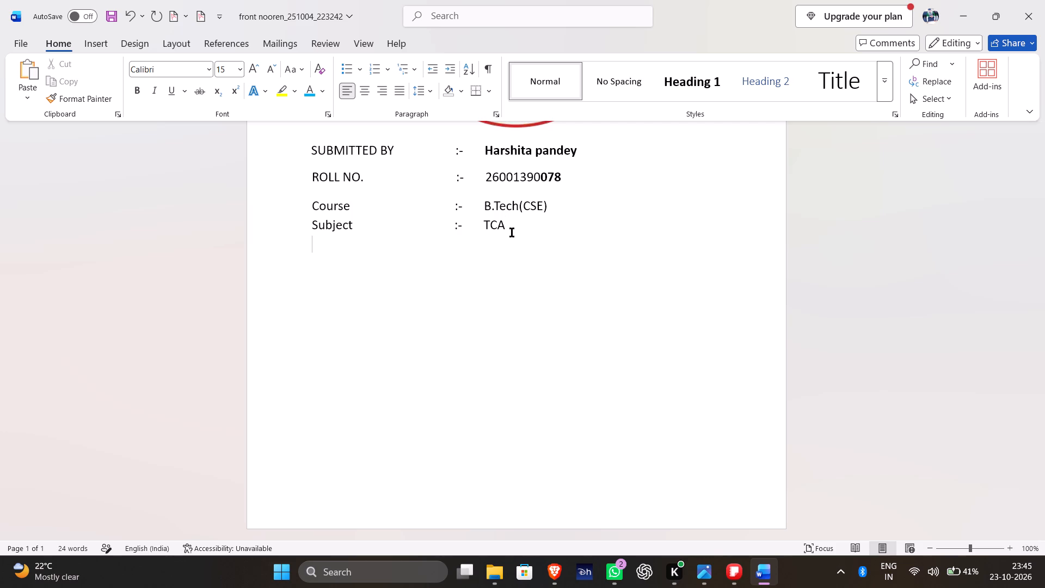
Add a "Submitted to" line below Subject and space its colon to line up with the separators above.
{"action": "key", "text": "Return"}
{"action": "key", "text": "BackSpace"}
{"action": "type", "text": "Submitted"}
{"action": "key", "text": "space"}
{"action": "type", "text": "to"}
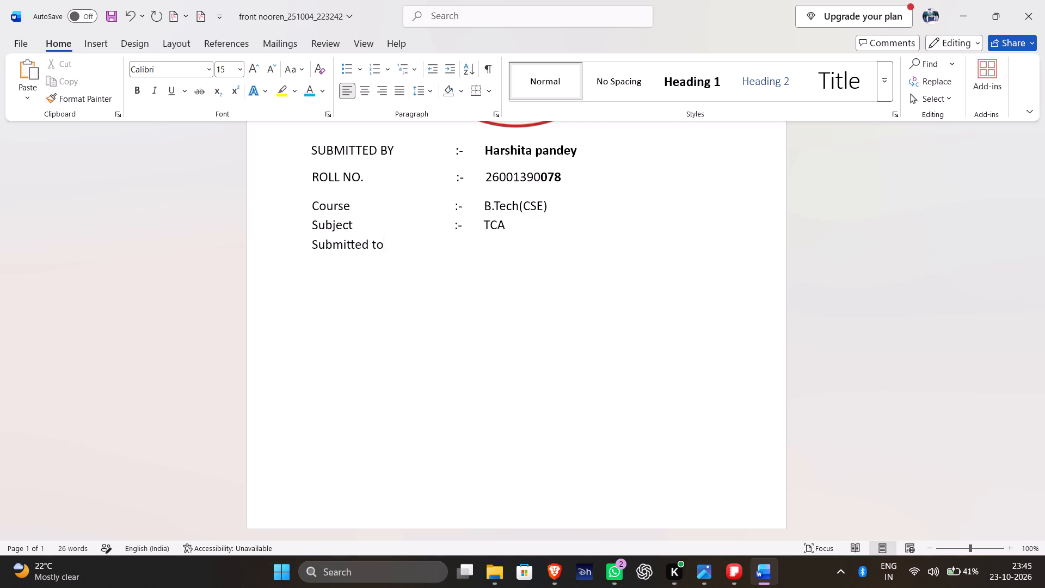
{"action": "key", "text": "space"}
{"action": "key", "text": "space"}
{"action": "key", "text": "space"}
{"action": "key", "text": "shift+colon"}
Complete the ":-" separator on the "Submitted to" line and enter the teacher's name with the title "Ms.", aligned with the values above.
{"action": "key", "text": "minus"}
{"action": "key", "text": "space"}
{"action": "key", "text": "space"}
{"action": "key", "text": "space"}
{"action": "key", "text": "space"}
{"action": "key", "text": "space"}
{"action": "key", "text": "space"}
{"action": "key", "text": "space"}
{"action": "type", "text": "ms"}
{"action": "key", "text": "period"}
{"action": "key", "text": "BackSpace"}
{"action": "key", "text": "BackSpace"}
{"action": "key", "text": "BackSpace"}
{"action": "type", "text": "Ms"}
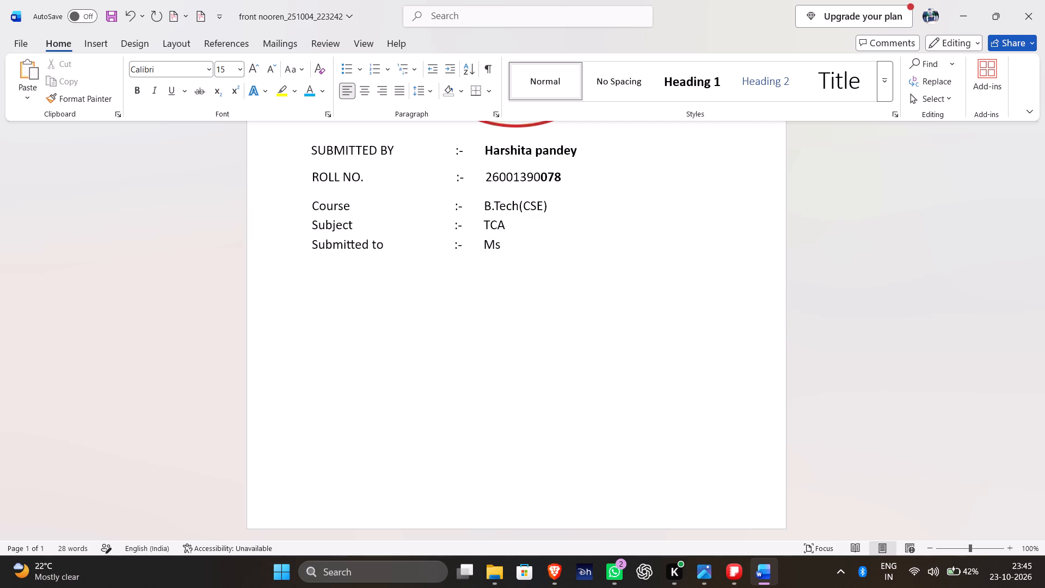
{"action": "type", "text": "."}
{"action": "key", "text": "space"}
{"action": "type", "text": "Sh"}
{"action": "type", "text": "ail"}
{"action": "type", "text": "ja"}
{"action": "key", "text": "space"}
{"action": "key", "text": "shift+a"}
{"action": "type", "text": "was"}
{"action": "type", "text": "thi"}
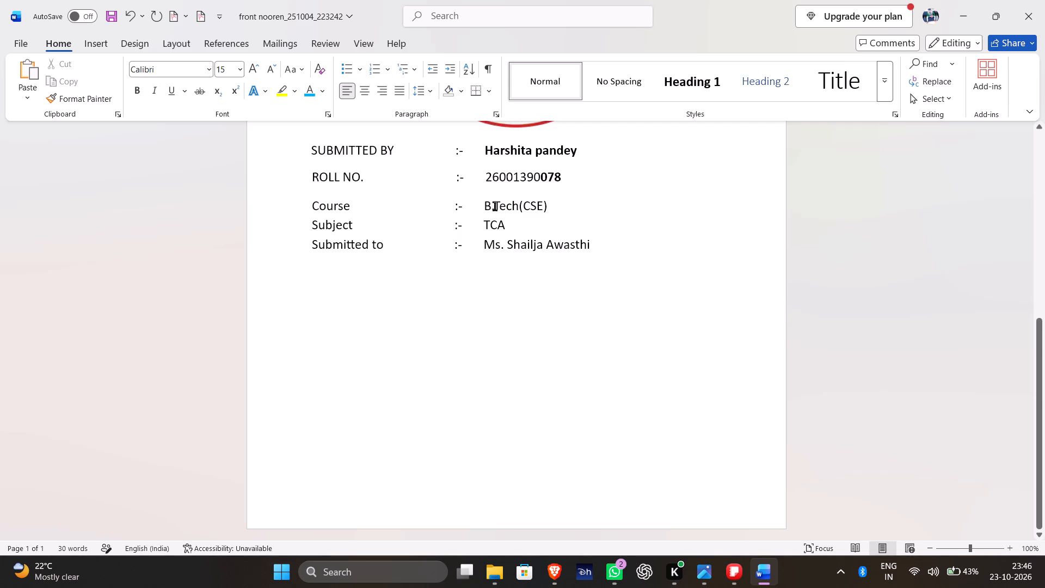
Set the five detail lines from "SUBMITTED BY" through "Submitted to" to font size 18.
{"action": "left_click_drag", "start_coordinate": [306, 148], "coordinate": [548, 241]}
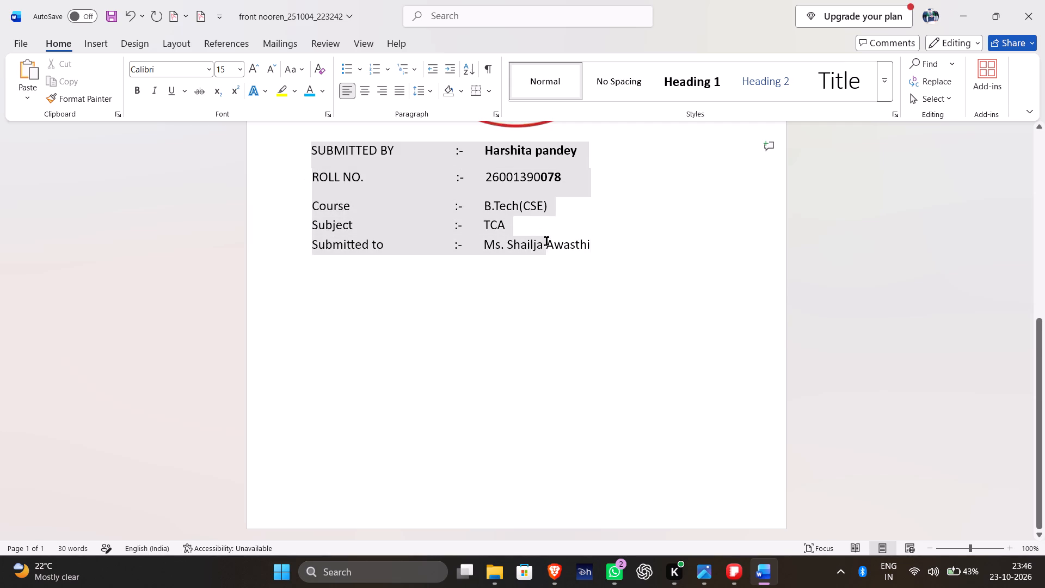
{"action": "left_click_drag", "start_coordinate": [548, 241], "coordinate": [589, 250]}
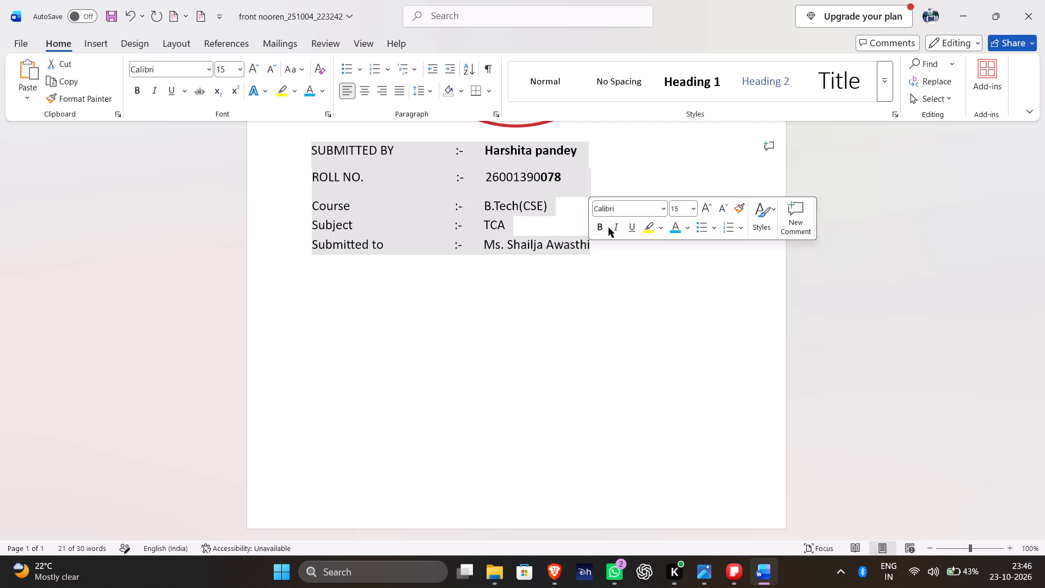
{"action": "left_click", "coordinate": [694, 212]}
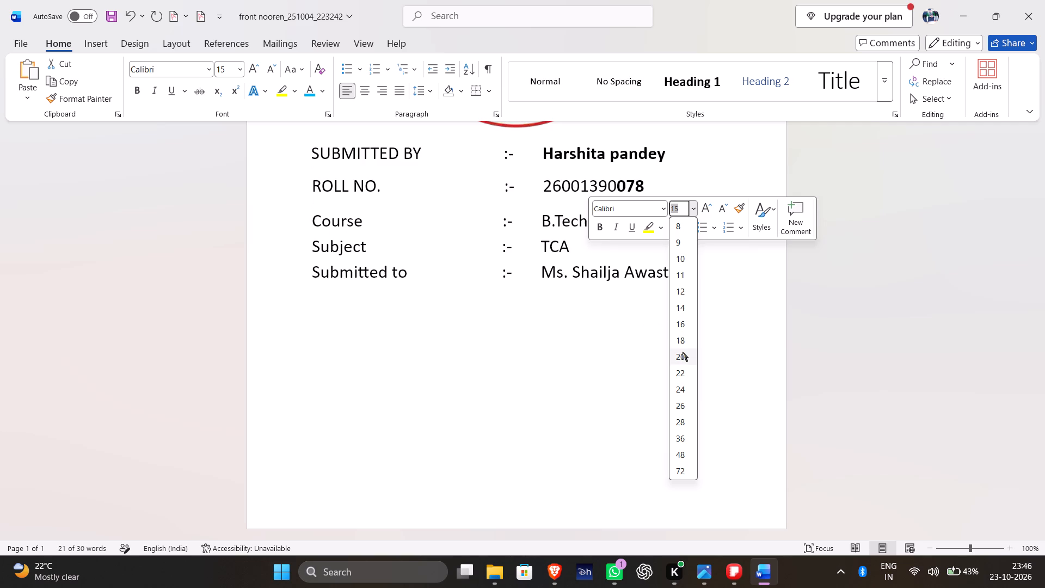
{"action": "left_click", "coordinate": [683, 338]}
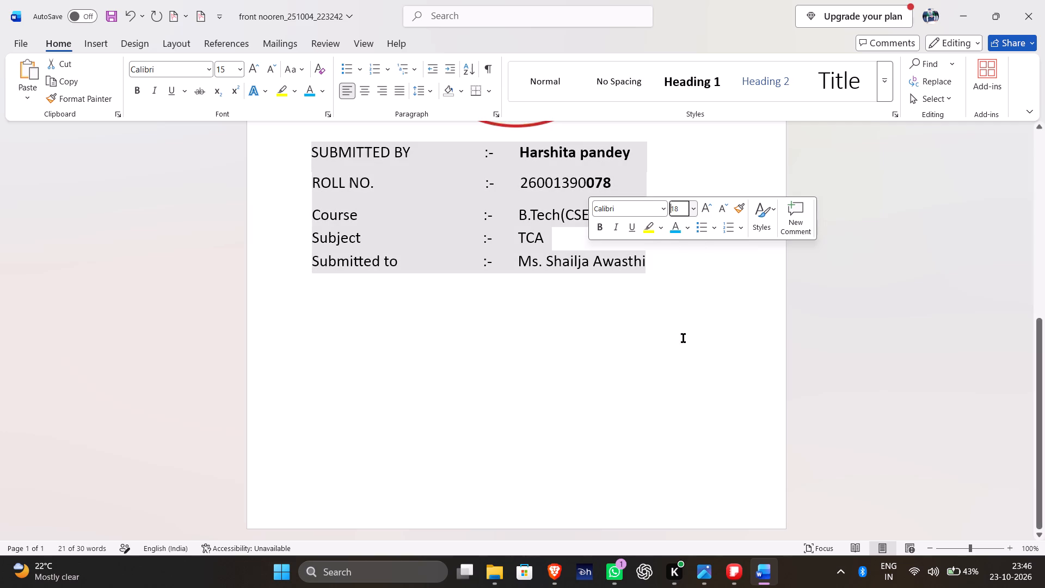
{"action": "left_click", "coordinate": [596, 324]}
Insert two blank lines above the "SUBMITTED BY" line to make more room below the logo.
{"action": "scroll", "coordinate": [589, 362], "scroll_direction": "up", "scroll_amount": 2}
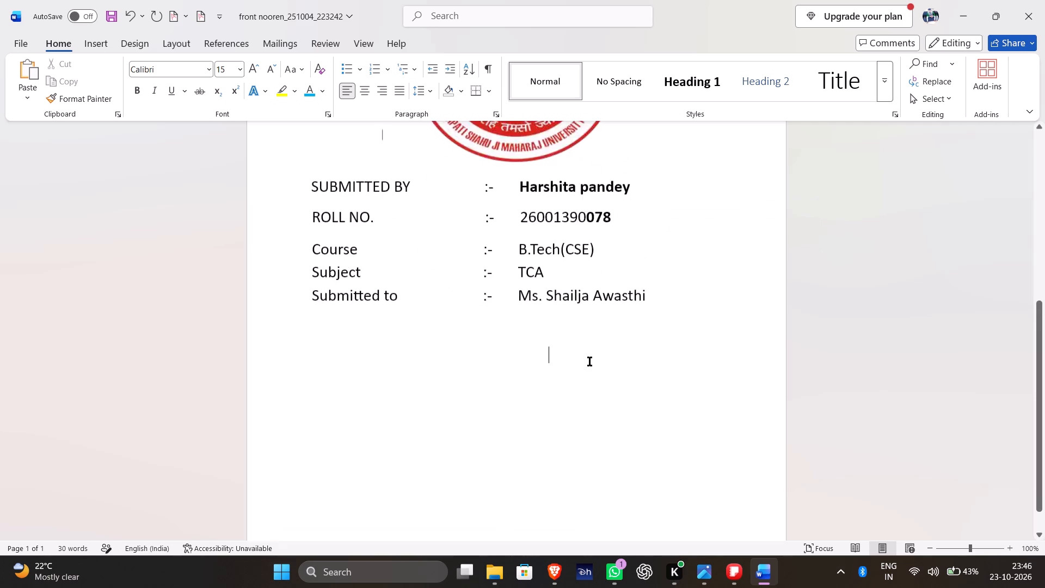
{"action": "scroll", "coordinate": [589, 362], "scroll_direction": "up", "scroll_amount": 1}
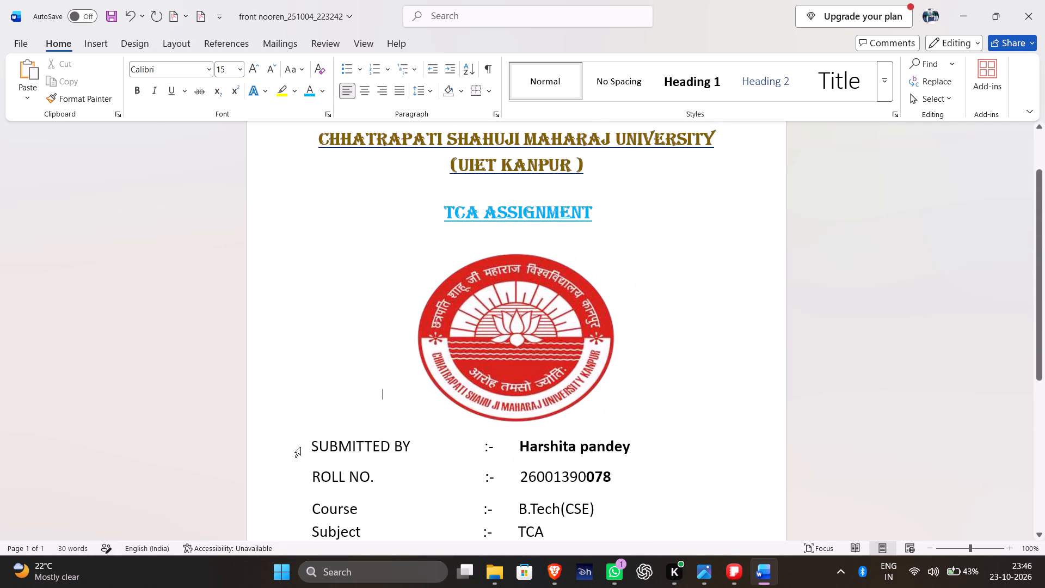
{"action": "left_click", "coordinate": [311, 446]}
{"action": "key", "text": "Return"}
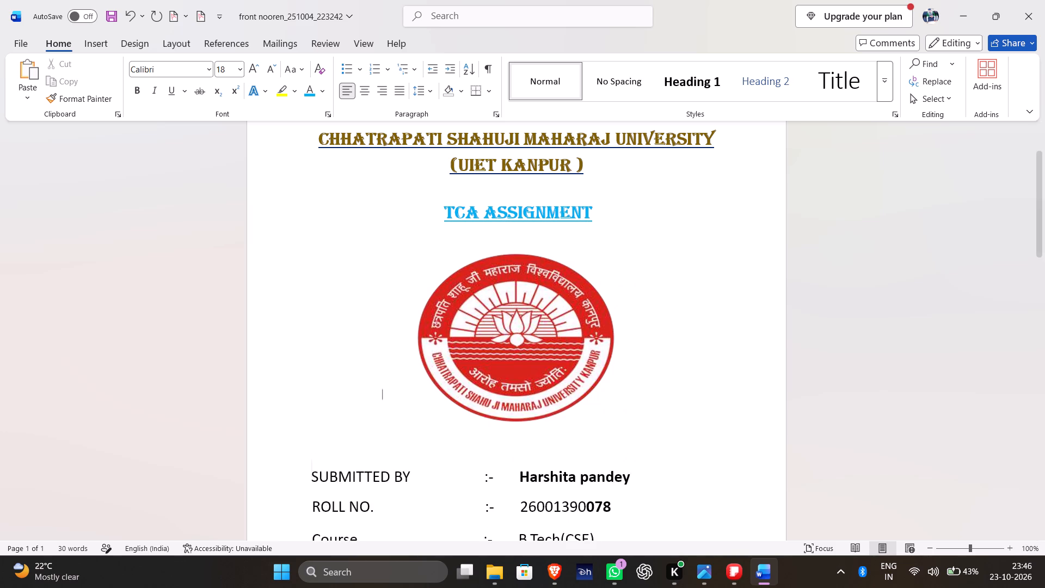
{"action": "key", "text": "Return"}
Enlarge the university logo by stretching its frame to about 15.1 cm wide and 11.3 cm high.
{"action": "left_click", "coordinate": [525, 333]}
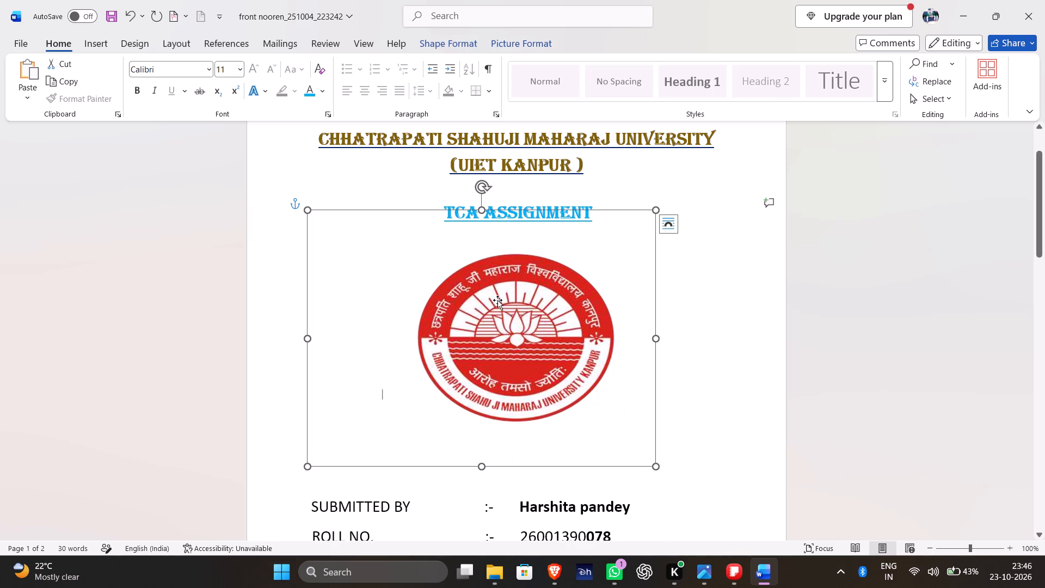
{"action": "left_click_drag", "start_coordinate": [656, 336], "coordinate": [677, 336]}
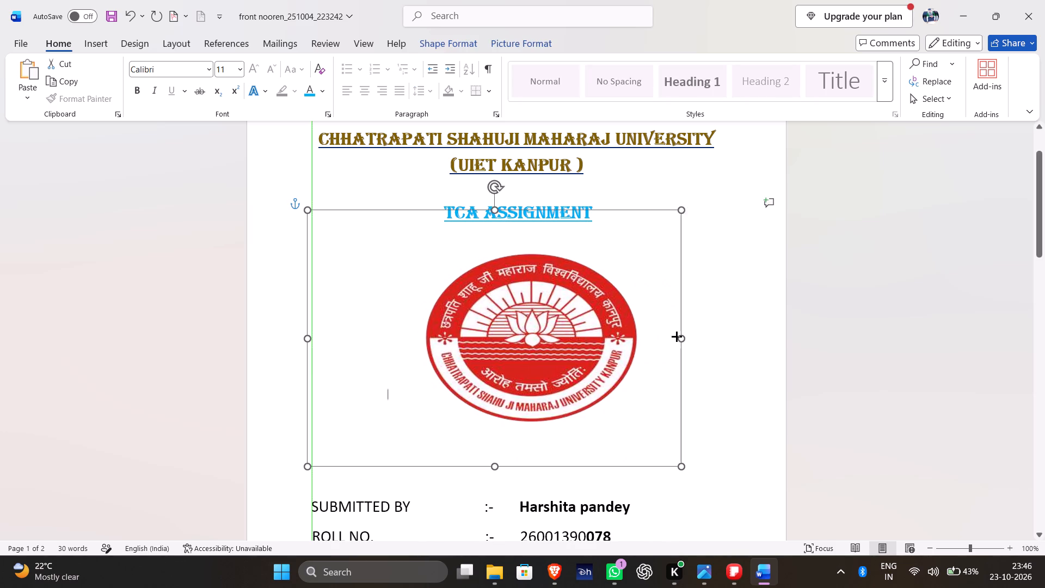
{"action": "left_click_drag", "start_coordinate": [677, 336], "coordinate": [700, 338]}
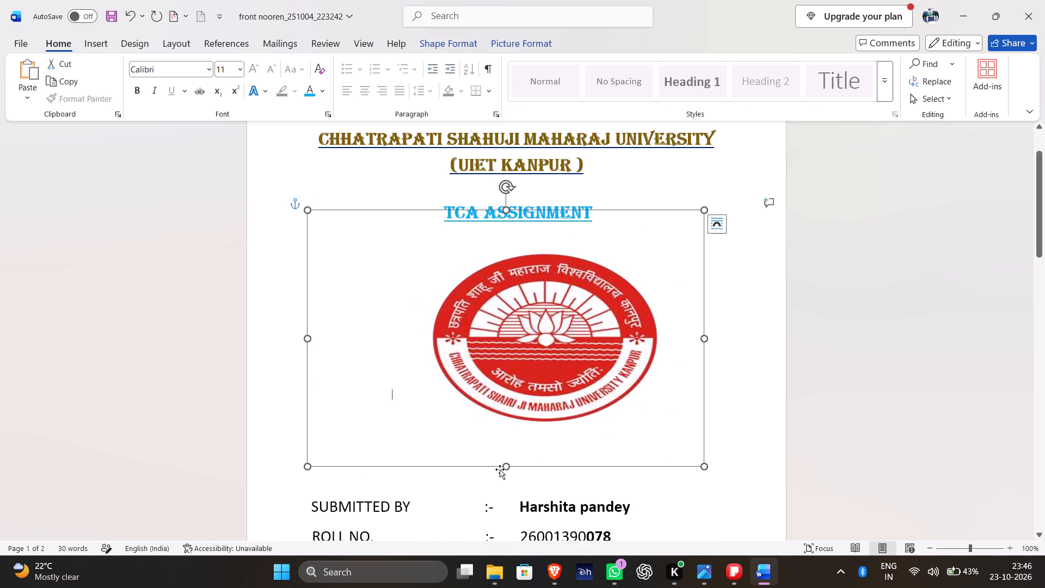
{"action": "left_click_drag", "start_coordinate": [507, 465], "coordinate": [502, 505]}
{"action": "left_click", "coordinate": [502, 505]}
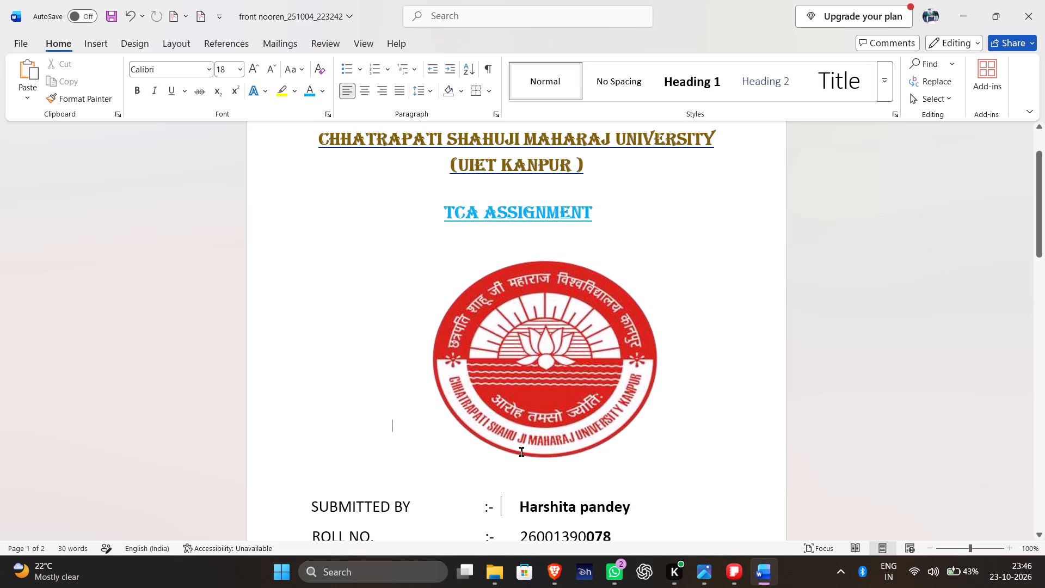
Select the whole logo object and look through its shape formatting options and WordArt styles.
{"action": "double_click", "coordinate": [508, 322]}
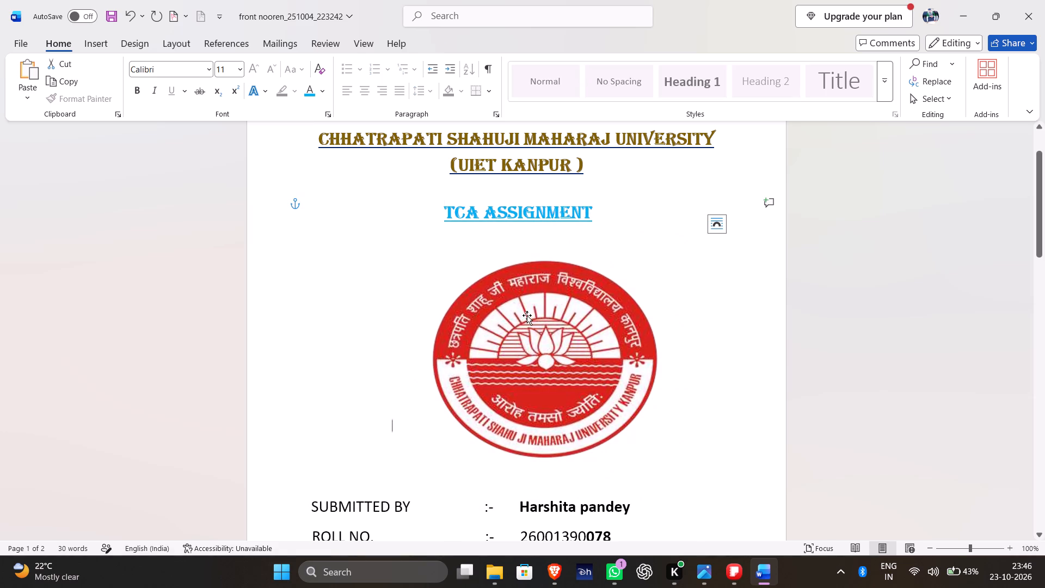
{"action": "left_click", "coordinate": [527, 315]}
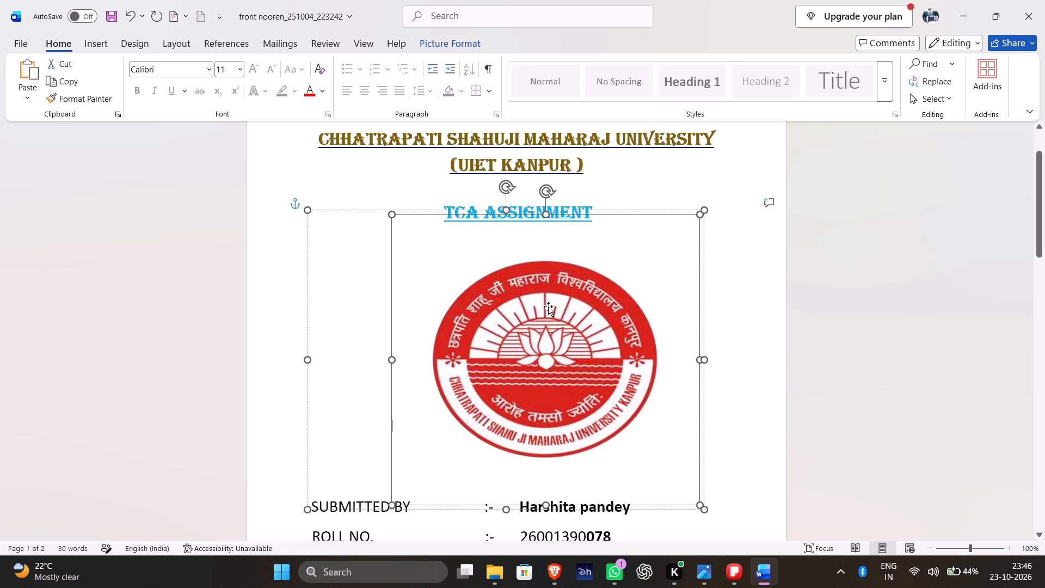
{"action": "left_click", "coordinate": [794, 306]}
{"action": "left_click", "coordinate": [606, 333]}
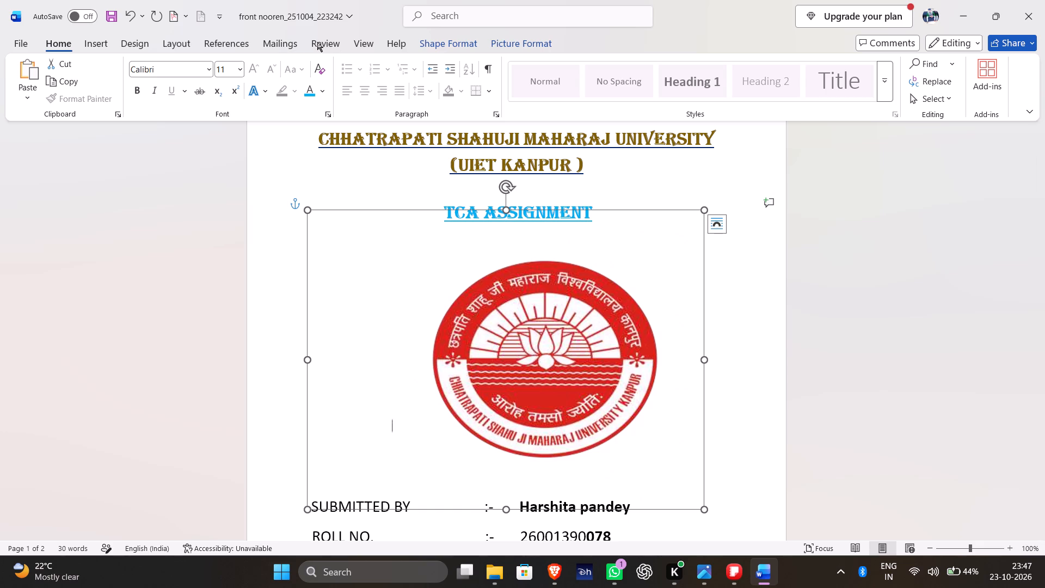
{"action": "left_click", "coordinate": [440, 44]}
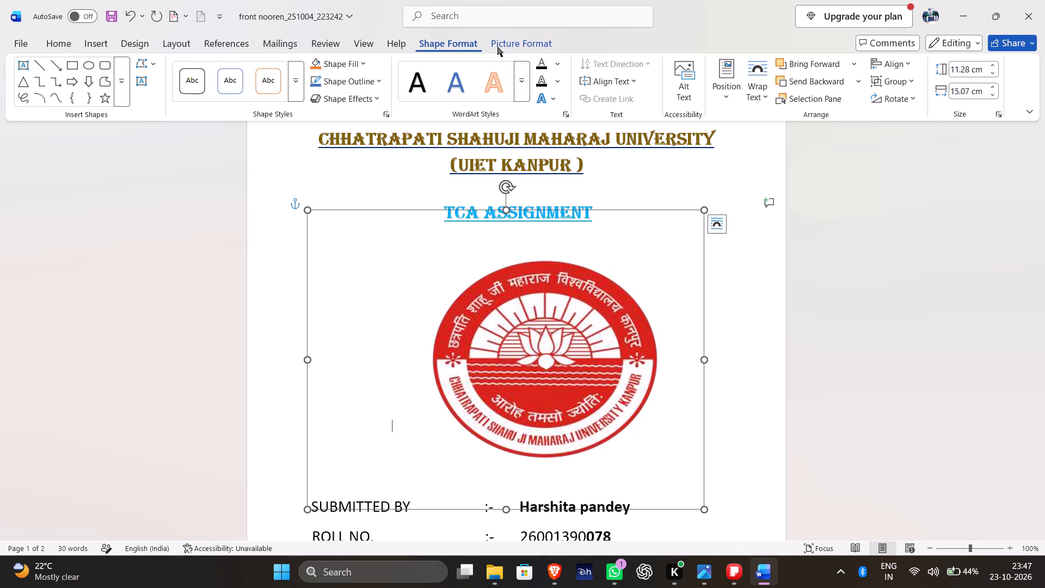
{"action": "left_click", "coordinate": [521, 93]}
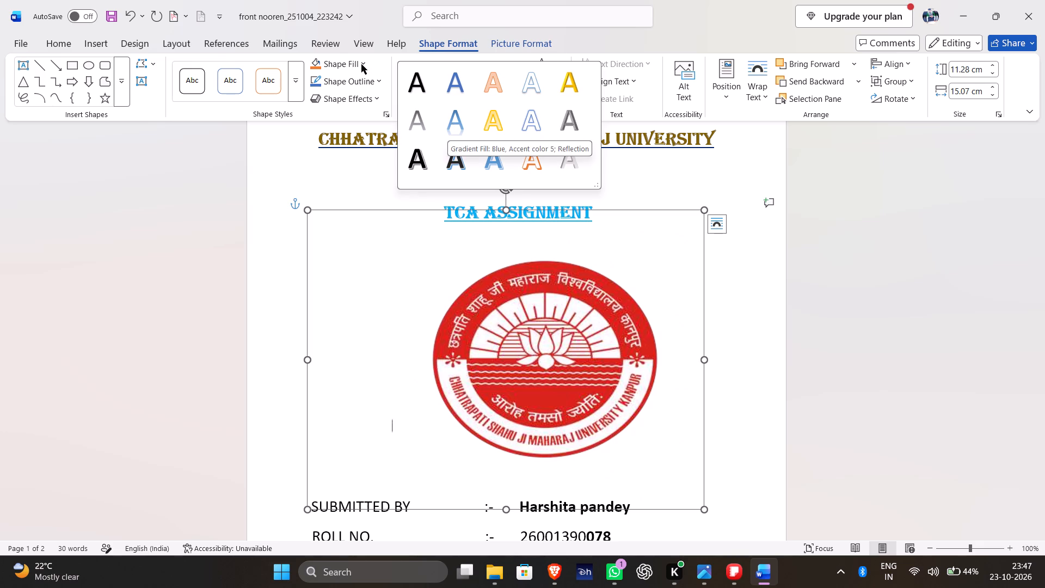
Apply the oval picture style with the grey metallic bevelled frame to the university logo.
{"action": "left_click", "coordinate": [296, 76]}
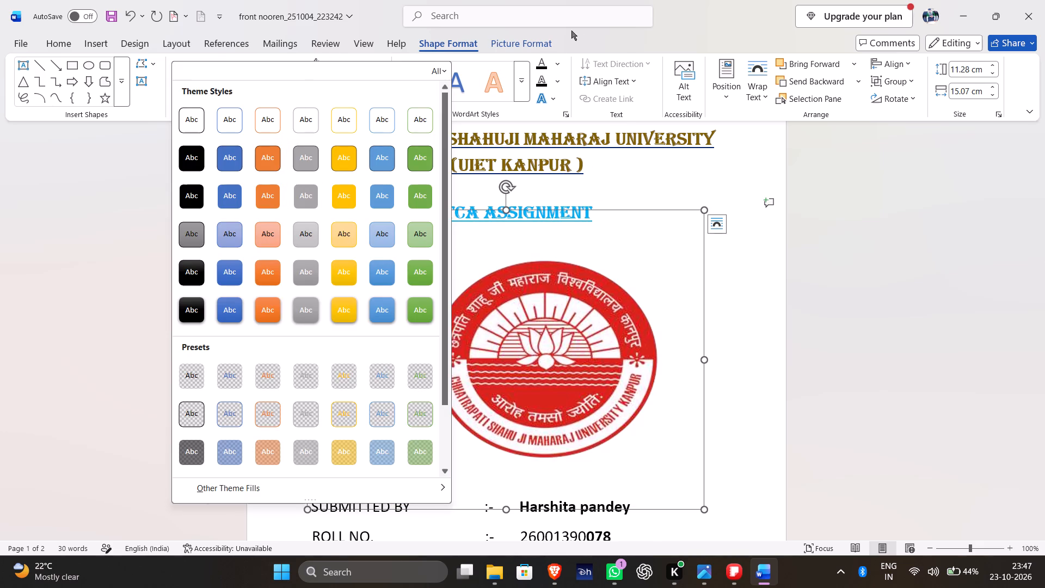
{"action": "left_click", "coordinate": [523, 40]}
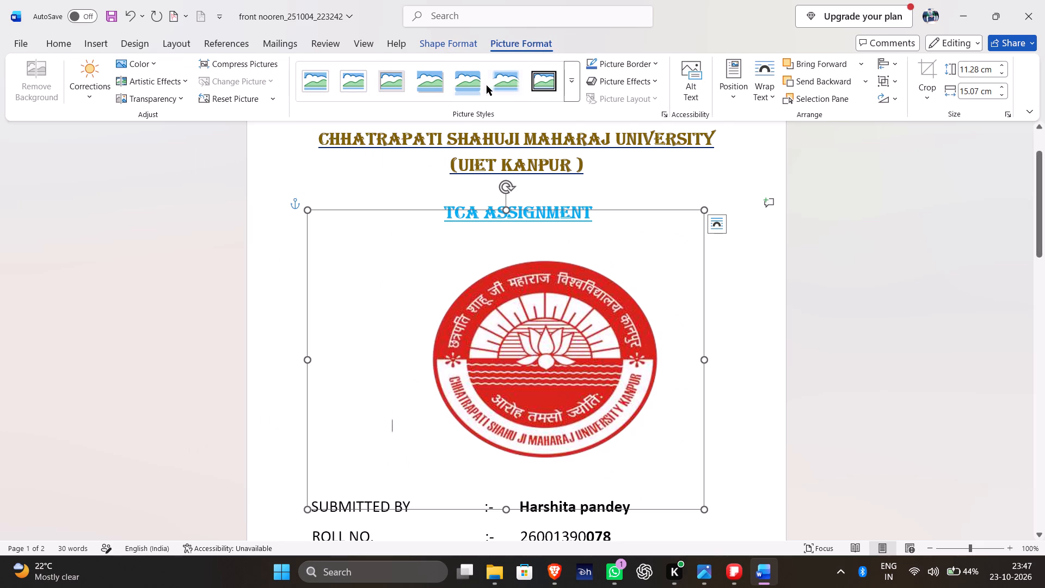
{"action": "left_click", "coordinate": [571, 82]}
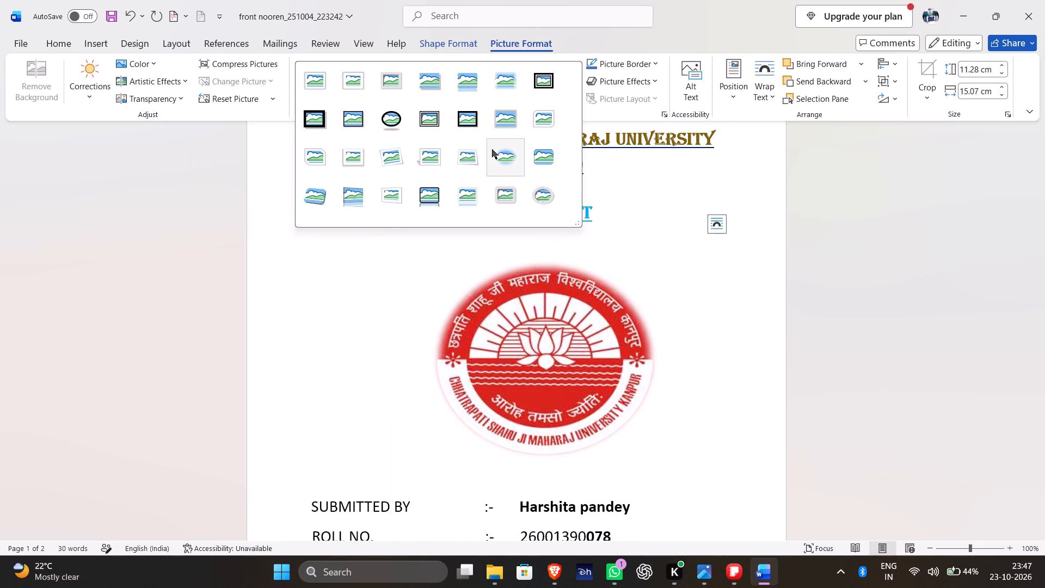
{"action": "left_click", "coordinate": [541, 192]}
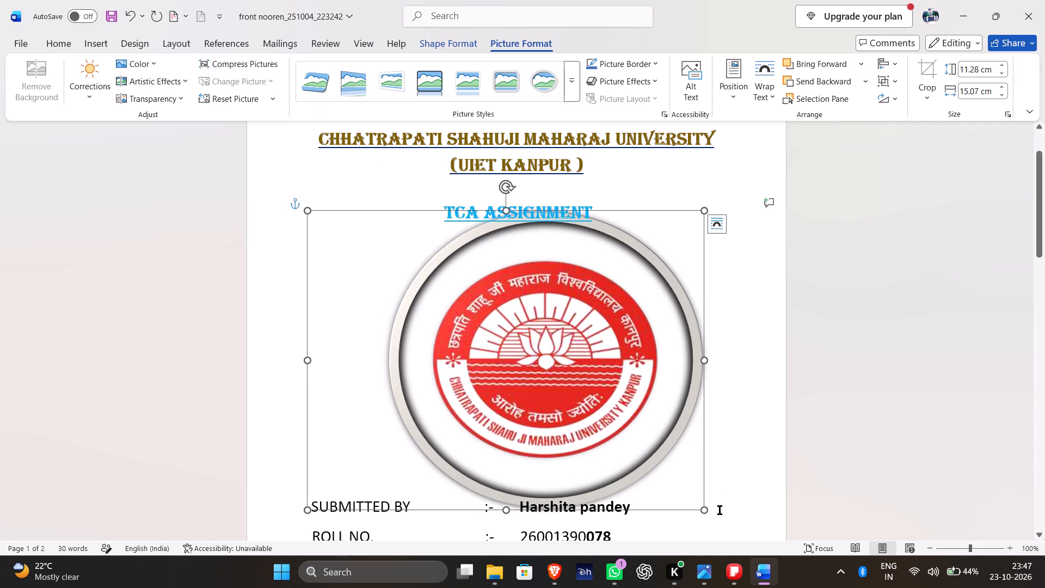
Shrink the framed logo to about 8.8 cm high and position it between the TCA ASSIGNMENT heading and the SUBMITTED BY line.
{"action": "left_click_drag", "start_coordinate": [704, 509], "coordinate": [676, 477]}
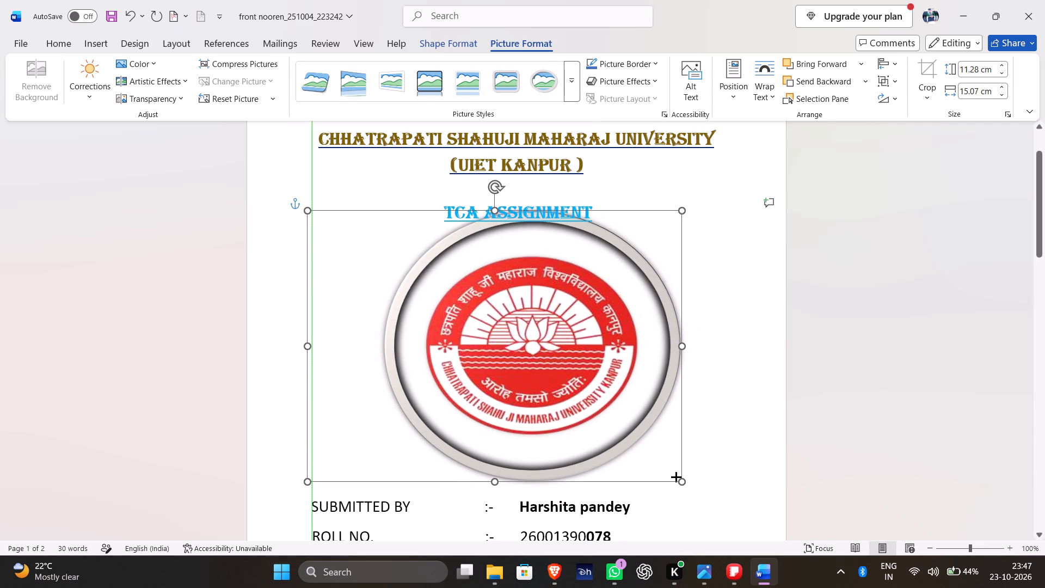
{"action": "left_click_drag", "start_coordinate": [676, 477], "coordinate": [653, 472]}
{"action": "left_click_drag", "start_coordinate": [546, 335], "coordinate": [550, 350]}
{"action": "left_click", "coordinate": [550, 350]}
{"action": "left_click_drag", "start_coordinate": [656, 487], "coordinate": [635, 466]}
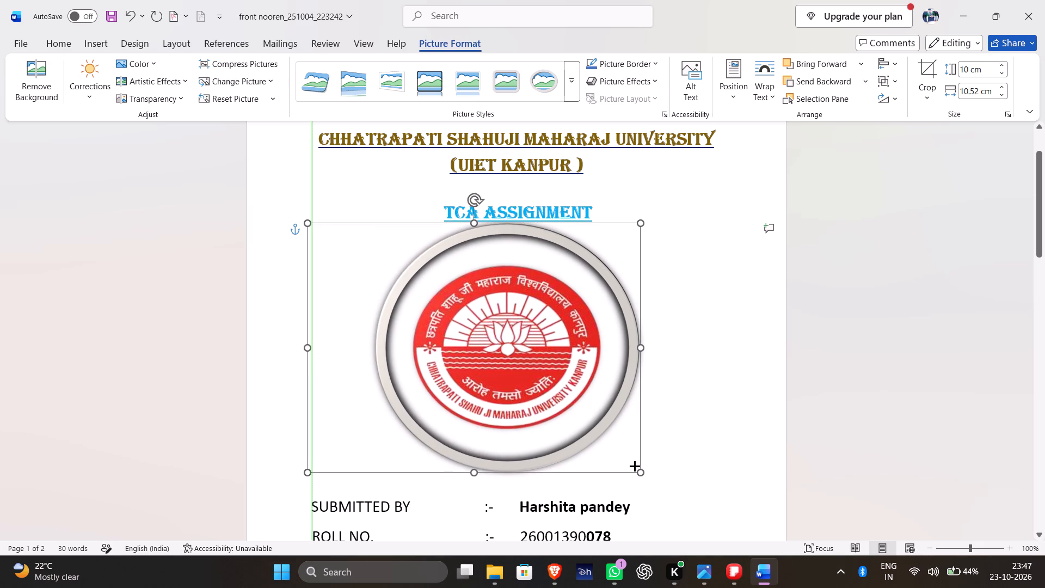
{"action": "left_click_drag", "start_coordinate": [635, 466], "coordinate": [625, 455]}
{"action": "left_click_drag", "start_coordinate": [518, 332], "coordinate": [534, 351]}
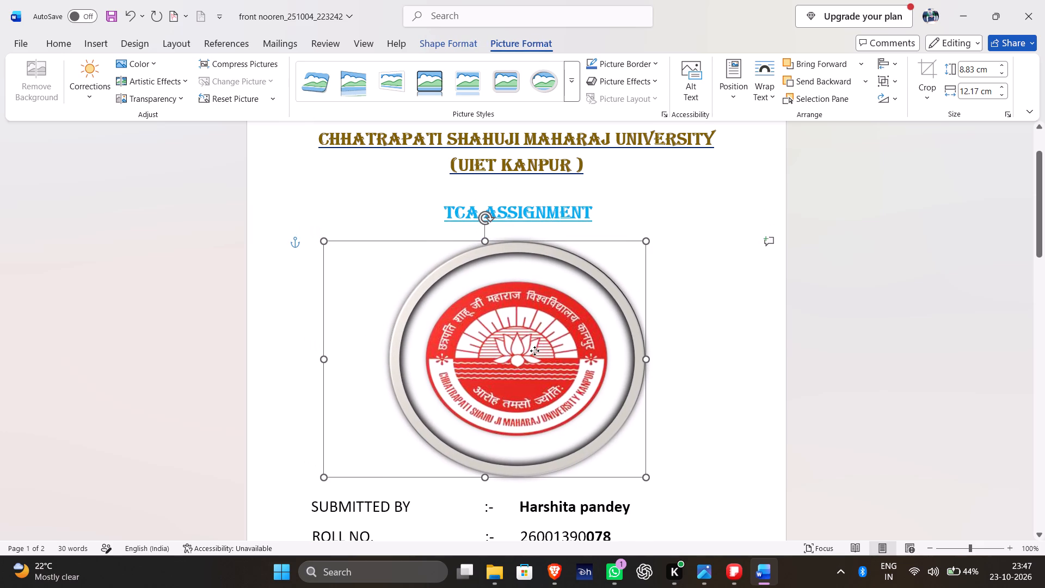
{"action": "left_click_drag", "start_coordinate": [534, 351], "coordinate": [537, 351]}
{"action": "left_click", "coordinate": [537, 351]}
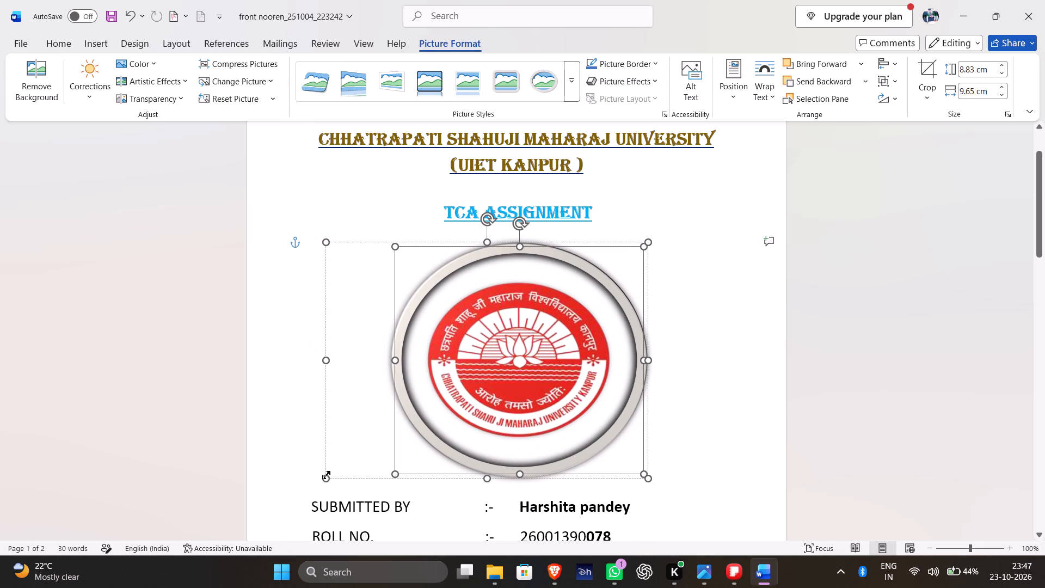
Reduce the logo further from its left corners, to roughly 8.5 cm across, so the ring frame is nearly circular.
{"action": "left_click_drag", "start_coordinate": [326, 477], "coordinate": [364, 465]}
{"action": "left_click", "coordinate": [574, 387]}
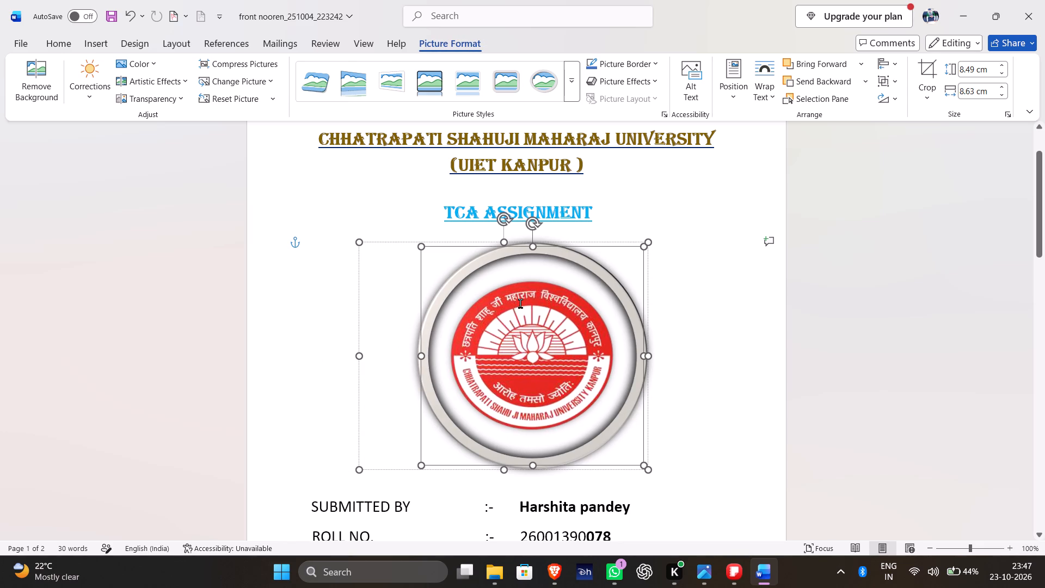
{"action": "left_click_drag", "start_coordinate": [423, 249], "coordinate": [428, 257]}
{"action": "left_click", "coordinate": [681, 293]}
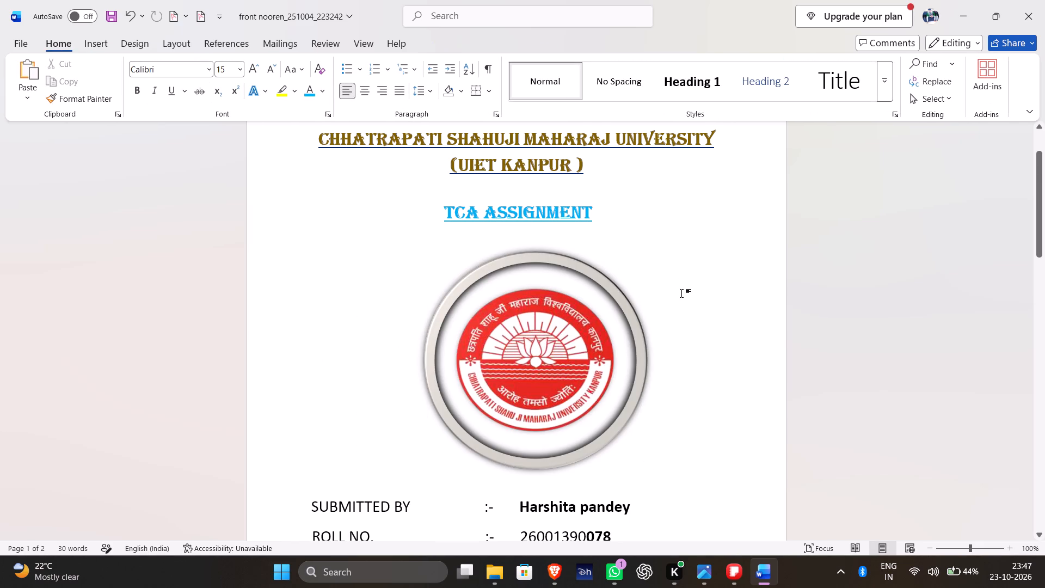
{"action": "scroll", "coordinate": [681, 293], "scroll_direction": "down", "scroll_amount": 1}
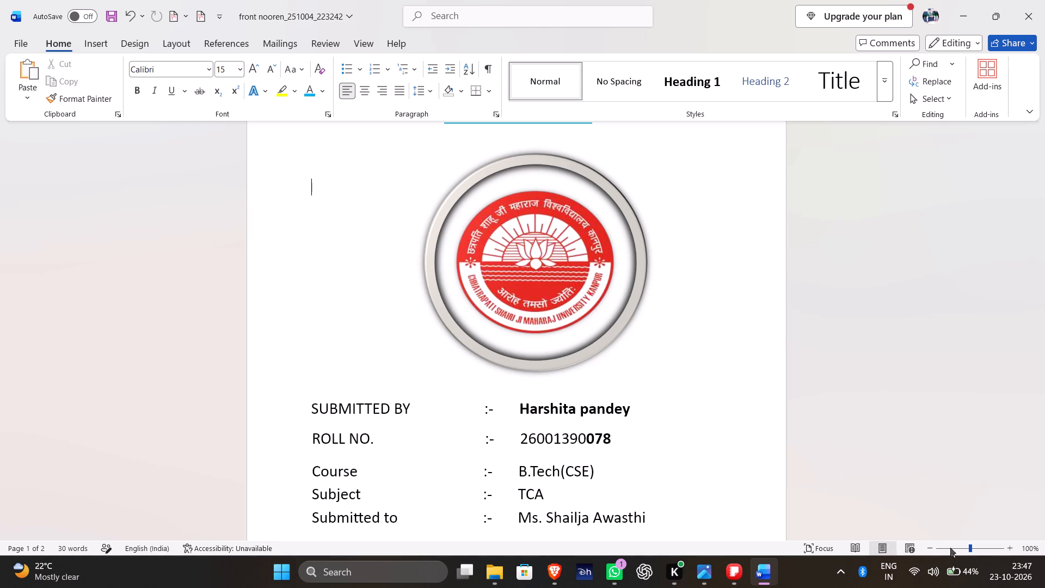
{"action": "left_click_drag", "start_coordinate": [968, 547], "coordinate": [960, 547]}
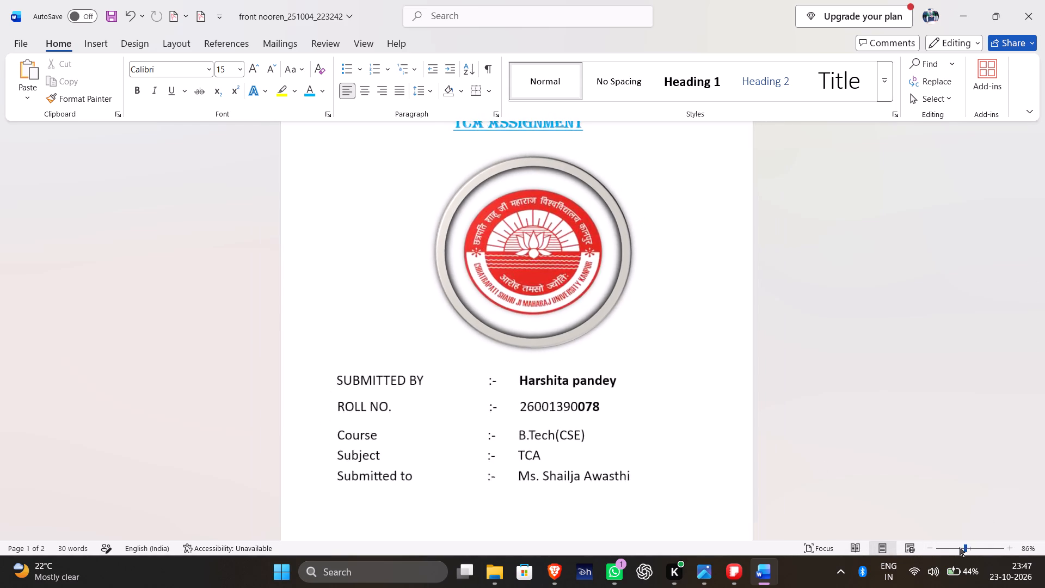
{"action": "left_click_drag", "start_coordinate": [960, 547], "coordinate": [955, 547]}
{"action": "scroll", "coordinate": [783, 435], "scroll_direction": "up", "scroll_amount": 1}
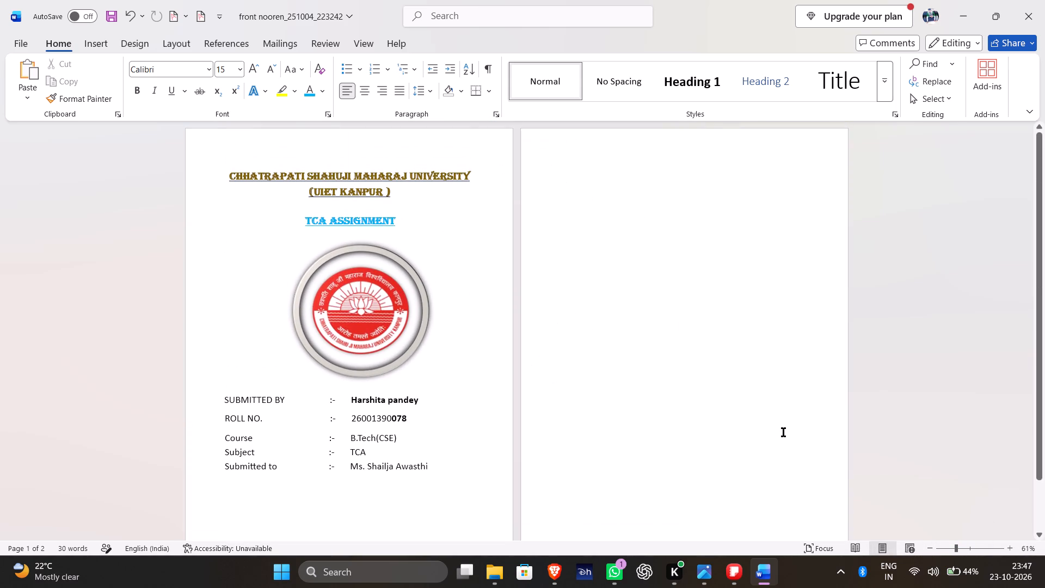
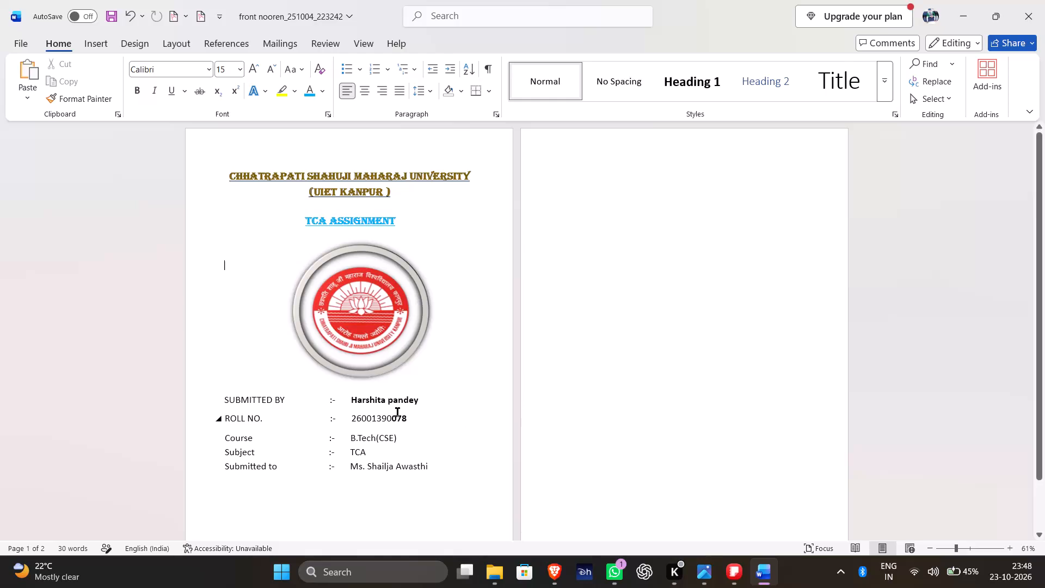
Capitalise the first letter of the submitter's surname on the SUBMITTED BY line.
{"action": "left_click", "coordinate": [394, 400]}
{"action": "key", "text": "BackSpace"}
{"action": "key", "text": "shift+p"}
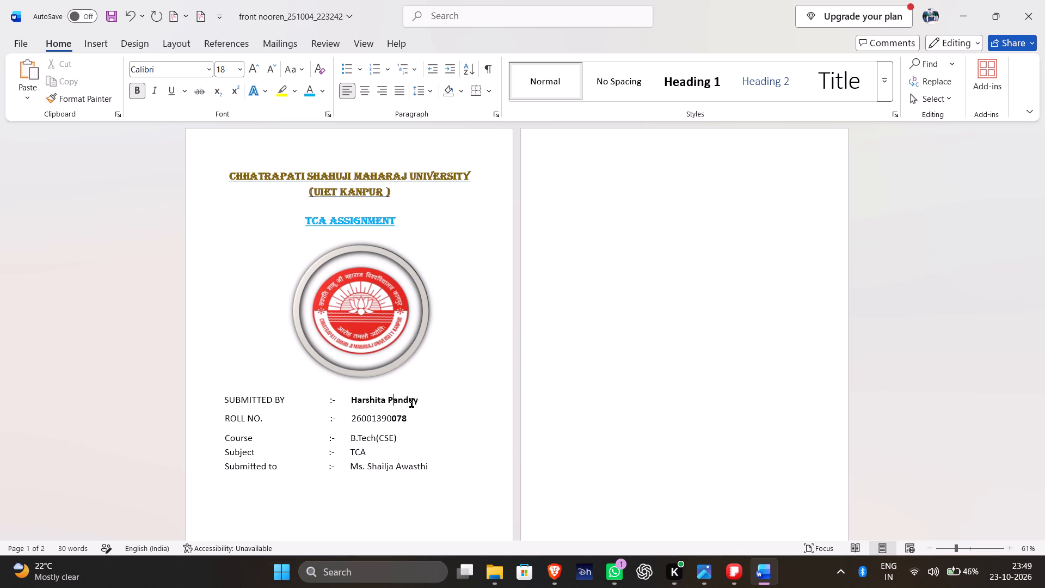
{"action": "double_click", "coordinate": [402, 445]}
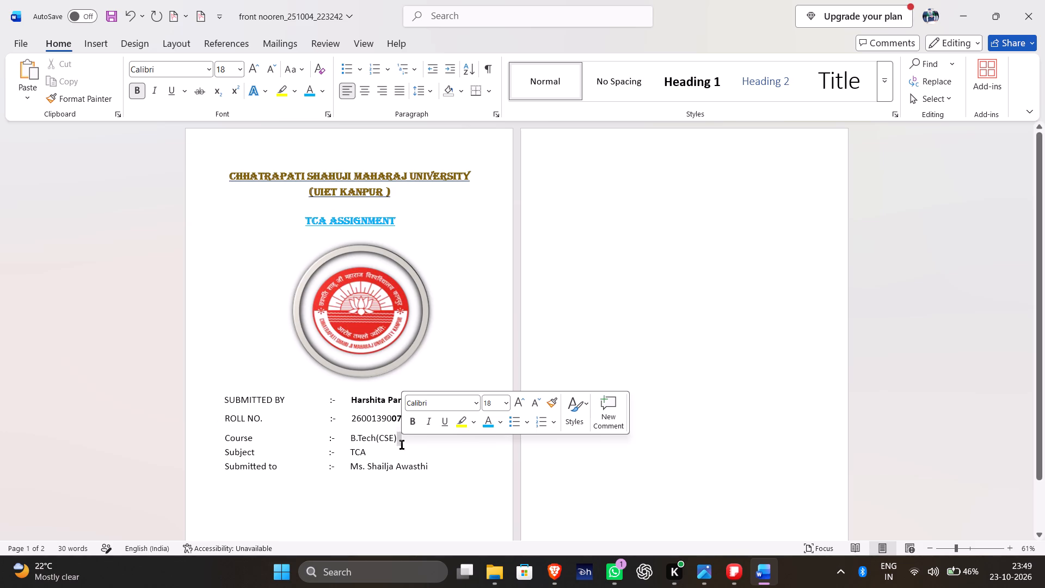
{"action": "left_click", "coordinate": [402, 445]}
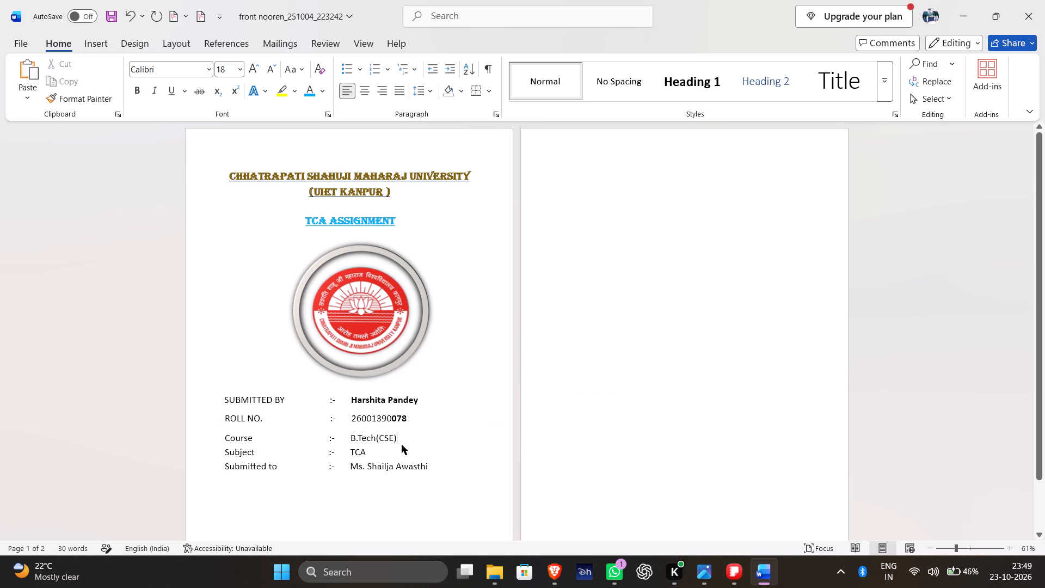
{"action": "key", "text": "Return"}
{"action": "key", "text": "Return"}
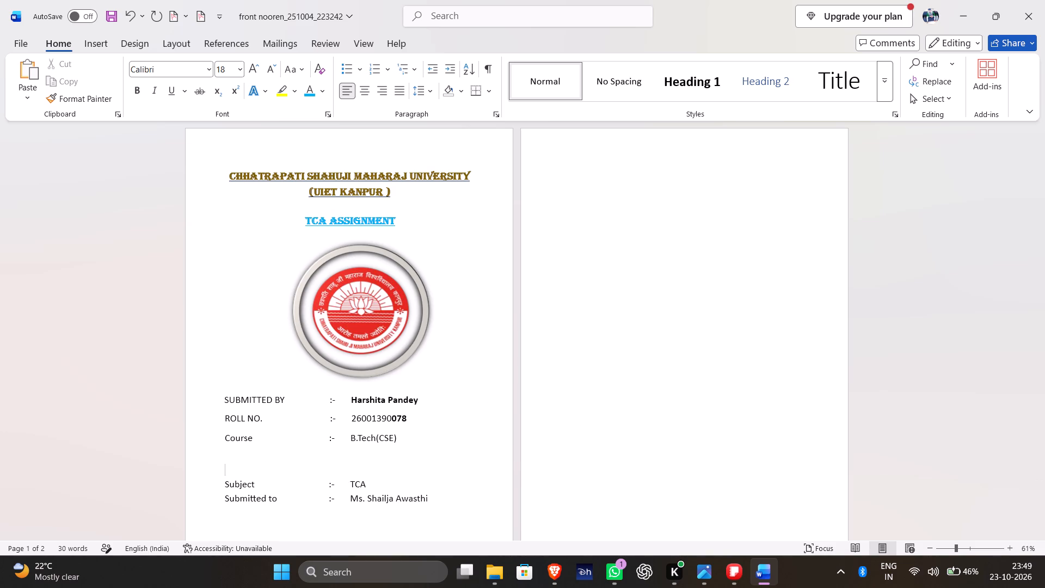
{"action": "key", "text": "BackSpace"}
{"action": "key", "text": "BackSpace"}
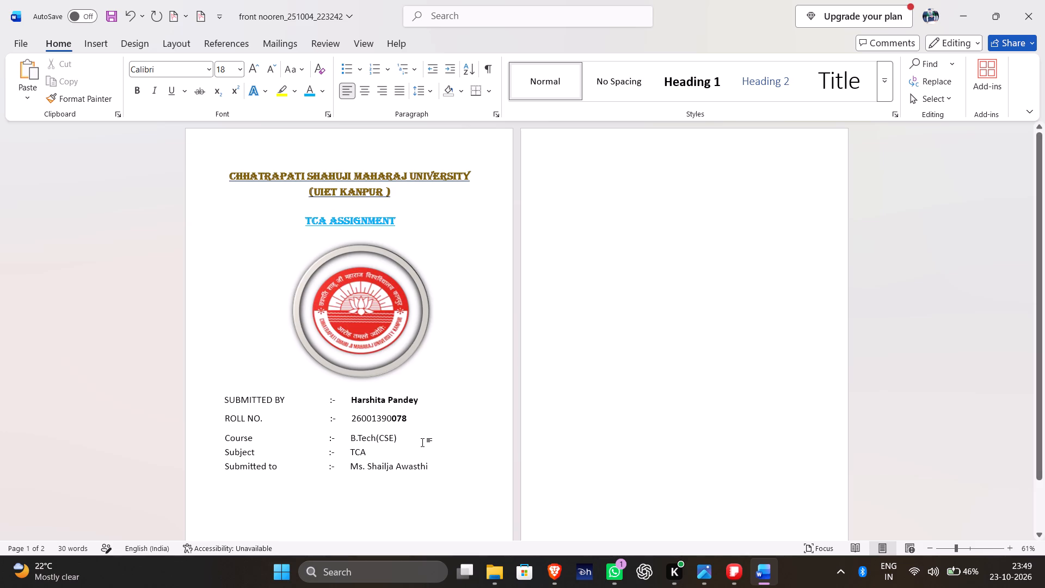
Add a "Section" line directly below Course and space its ":-" separator to line up with the ones above.
{"action": "key", "text": "shift+Return"}
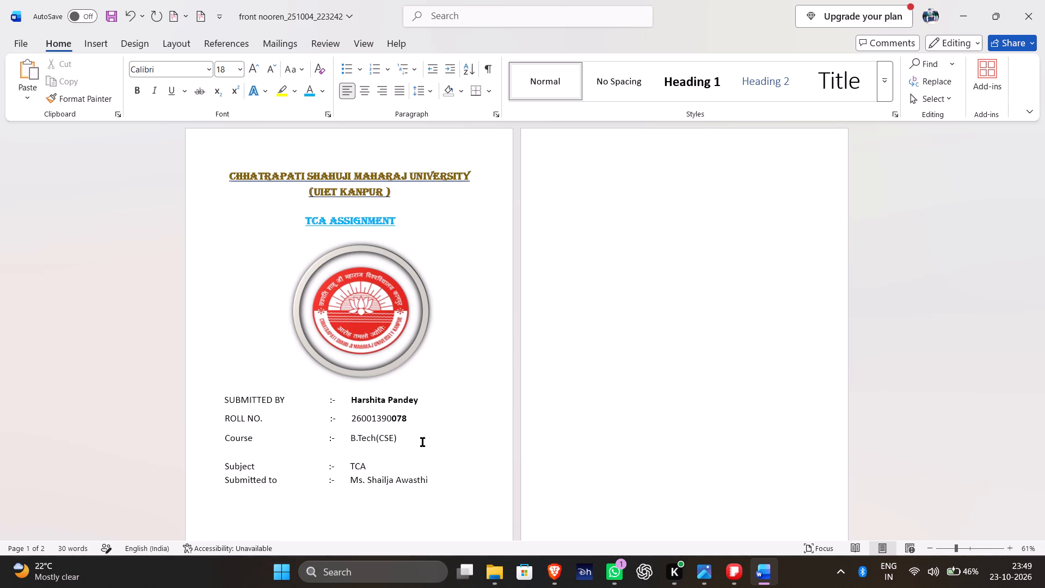
{"action": "type", "text": "Section"}
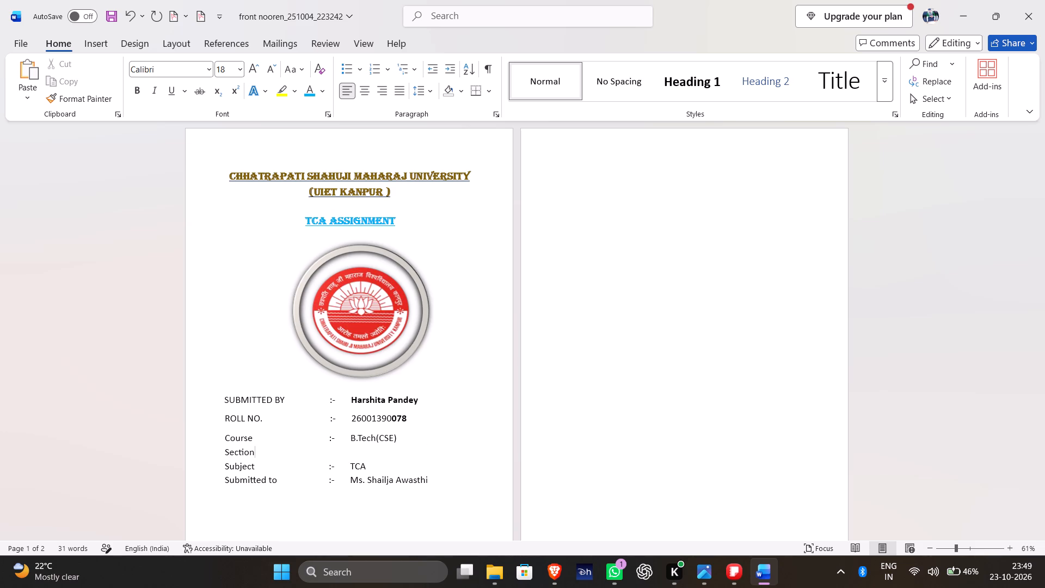
{"action": "key", "text": "space"}
{"action": "key", "text": "space"}
{"action": "key", "text": "space"}
{"action": "key", "text": "space"}
{"action": "key", "text": "space"}
{"action": "key", "text": "space"}
{"action": "key", "text": "space"}
{"action": "key", "text": "space"}
{"action": "key", "text": "space"}
{"action": "key", "text": "space"}
{"action": "key", "text": "space"}
{"action": "key", "text": "space"}
{"action": "key", "text": "space"}
{"action": "key", "text": "space"}
{"action": "key", "text": "space"}
{"action": "key", "text": "space"}
{"action": "key", "text": "space"}
{"action": "key", "text": "space"}
{"action": "key", "text": "space"}
{"action": "key", "text": "space"}
{"action": "key", "text": "space"}
{"action": "key", "text": "space"}
{"action": "key", "text": "space"}
{"action": "key", "text": "shift+colon"}
{"action": "key", "text": "minus"}
Enter A2 as the section, spaced to line up with the values in the other rows.
{"action": "key", "text": "space"}
{"action": "key", "text": "space"}
{"action": "key", "text": "space"}
{"action": "key", "text": "space"}
{"action": "key", "text": "space"}
{"action": "key", "text": "space"}
{"action": "key", "text": "space"}
{"action": "key", "text": "space"}
{"action": "key", "text": "shift+a"}
{"action": "key", "text": "2"}
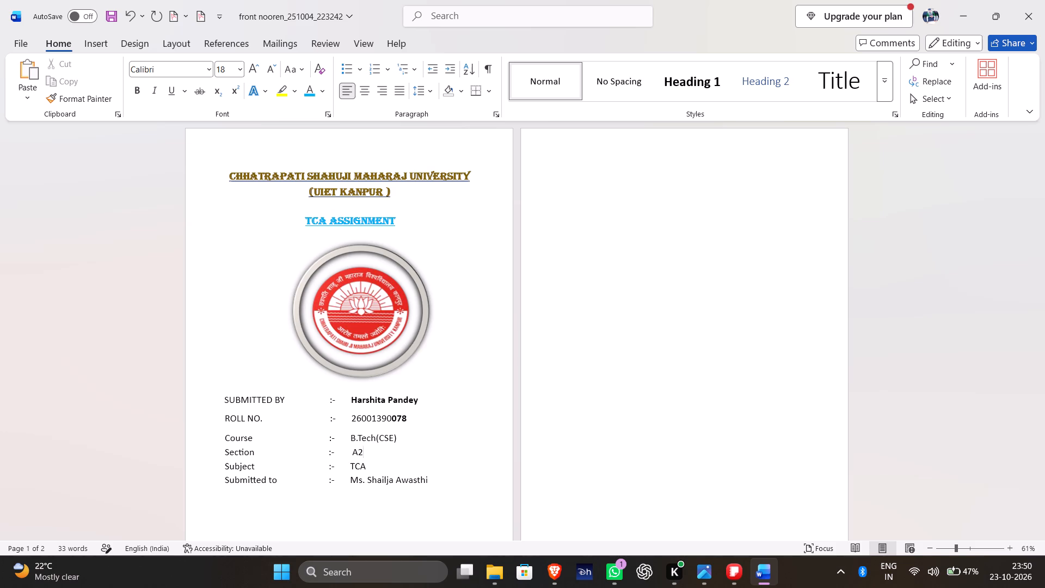
Make the section value A2 bold.
{"action": "key", "text": "shift+Left"}
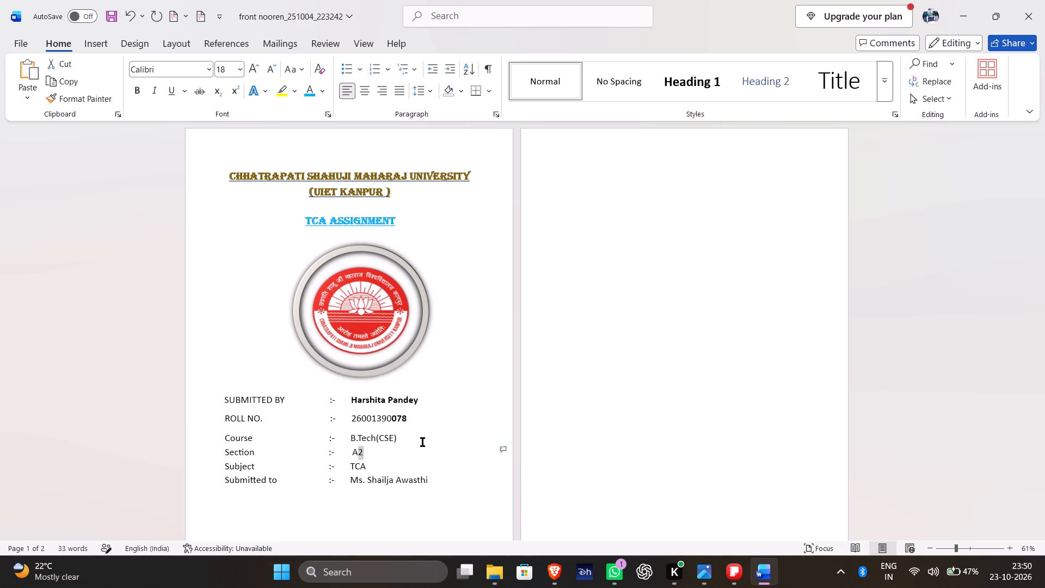
{"action": "key", "text": "shift+Left"}
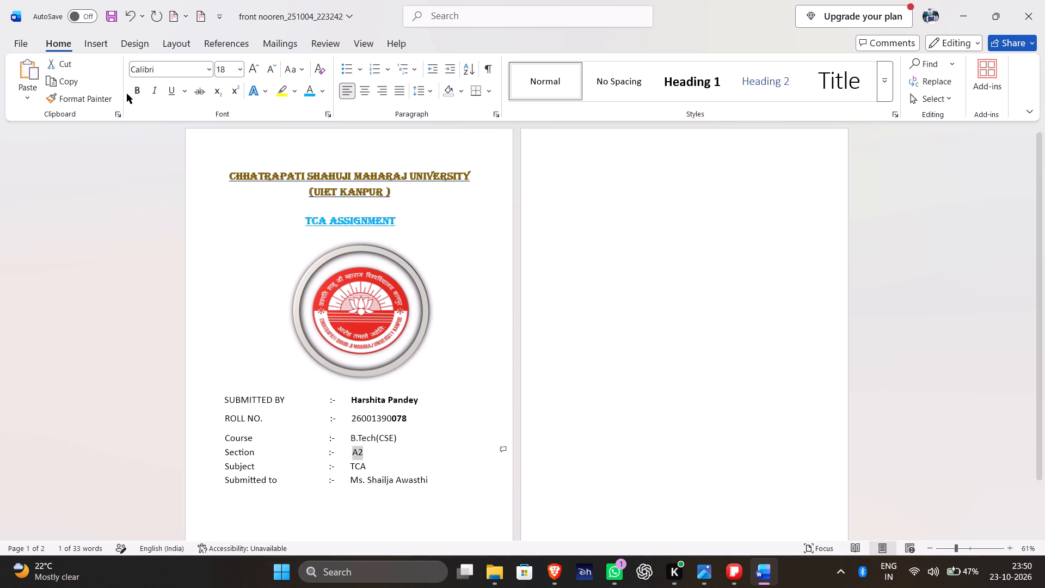
Apply bold to the A2 value on the Section line.
{"action": "double_click", "coordinate": [133, 91]}
{"action": "left_click", "coordinate": [597, 282]}
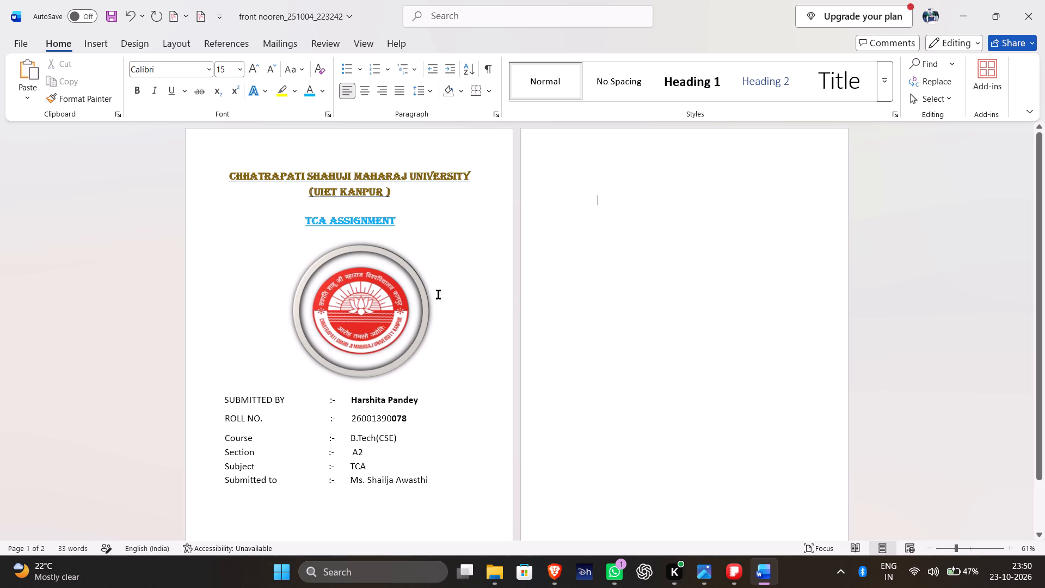
{"action": "left_click_drag", "start_coordinate": [365, 453], "coordinate": [354, 452]}
{"action": "left_click", "coordinate": [362, 428]}
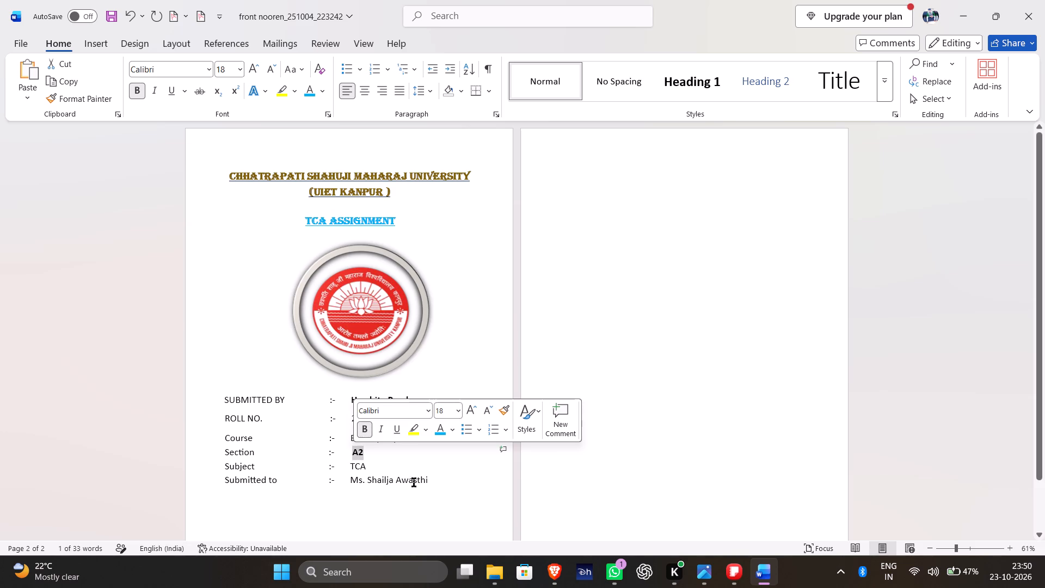
Make the teacher's name, including the "Ms." title, bold on the Submitted to line.
{"action": "double_click", "coordinate": [417, 473]}
{"action": "left_click", "coordinate": [450, 387]}
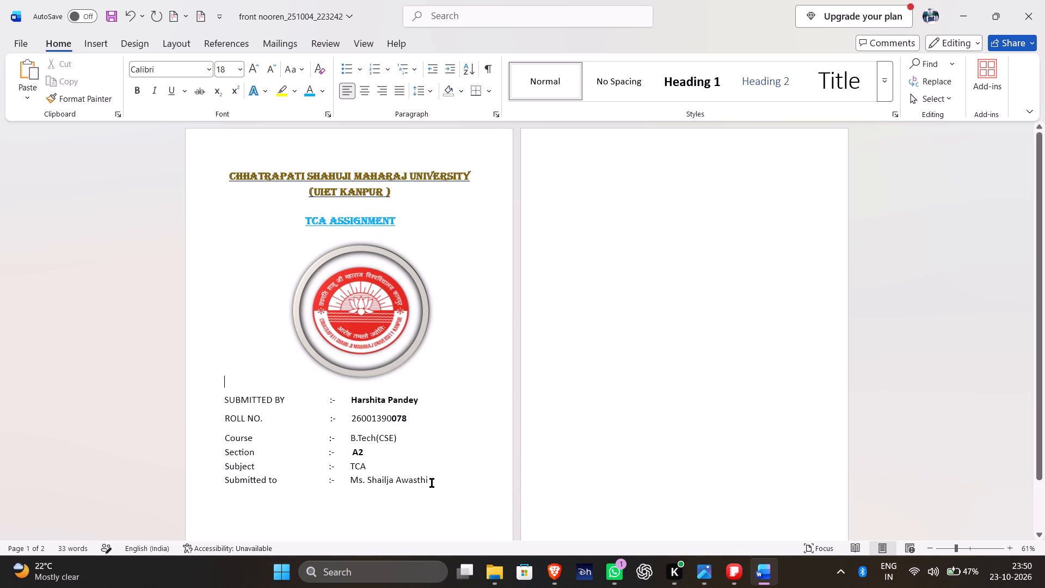
{"action": "left_click_drag", "start_coordinate": [430, 480], "coordinate": [359, 480]}
{"action": "left_click", "coordinate": [366, 457]}
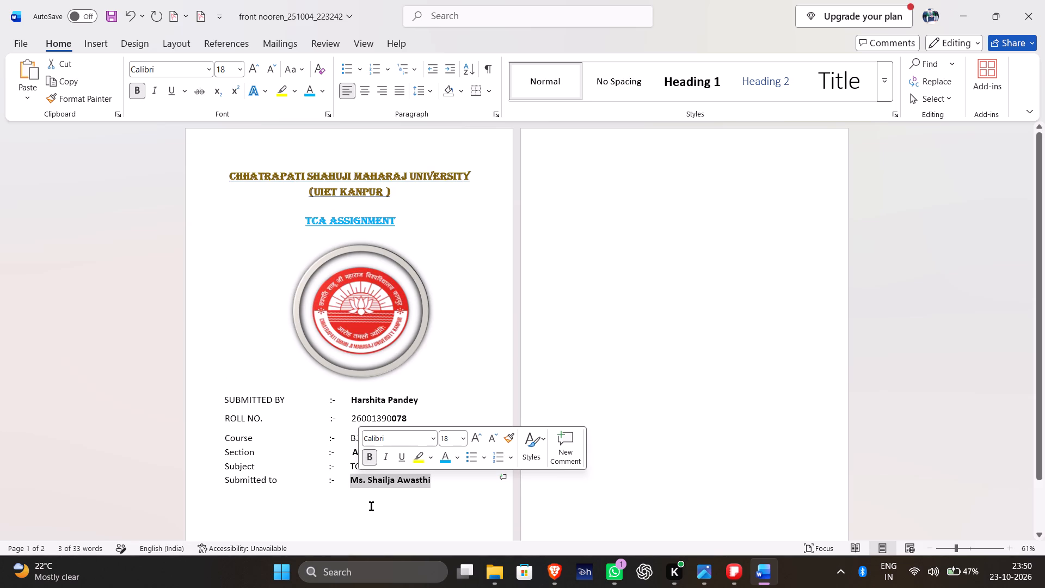
{"action": "left_click", "coordinate": [372, 507]}
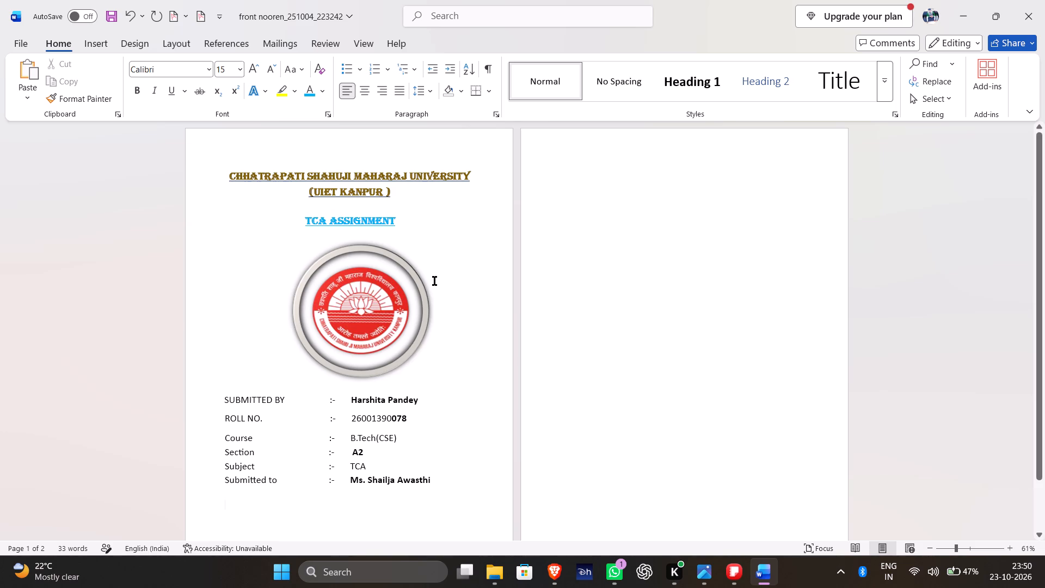
{"action": "scroll", "coordinate": [434, 281], "scroll_direction": "down", "scroll_amount": 1}
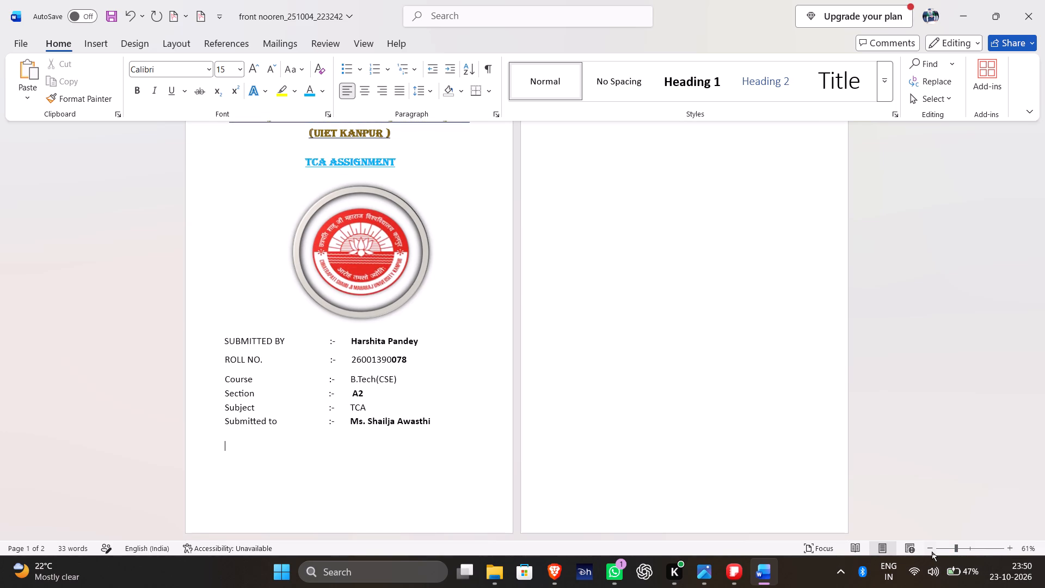
Review the whole cover page at 100% zoom, from the university title to the submission details.
{"action": "double_click", "coordinate": [1011, 547]}
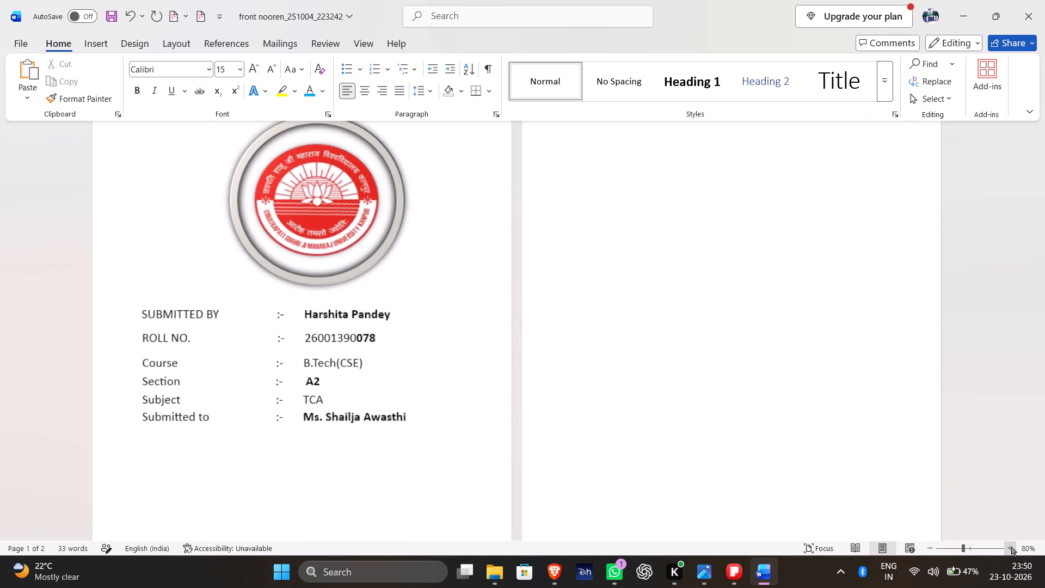
{"action": "double_click", "coordinate": [1011, 547]}
{"action": "scroll", "coordinate": [776, 442], "scroll_direction": "up", "scroll_amount": 5}
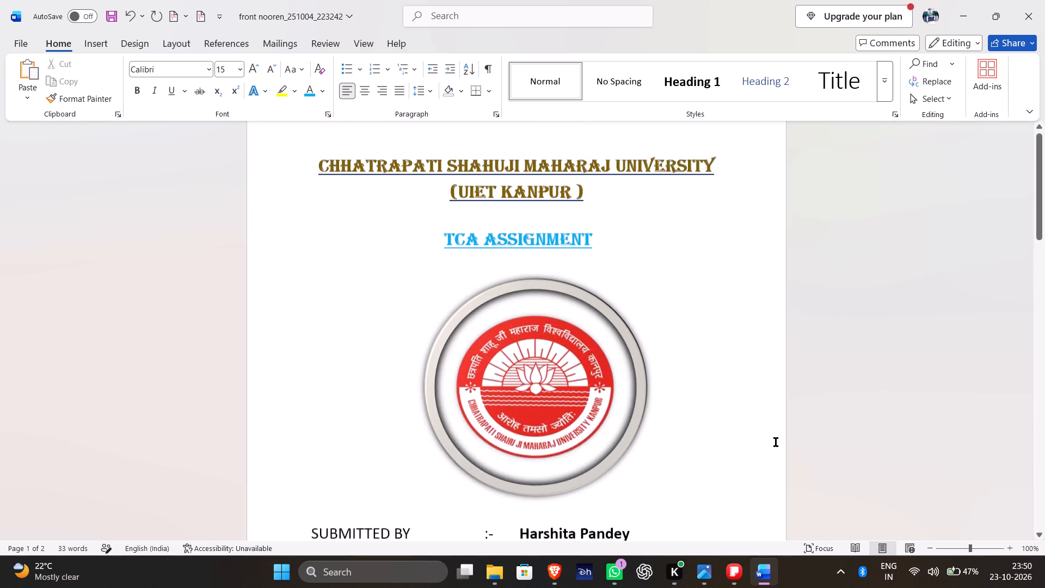
{"action": "scroll", "coordinate": [776, 442], "scroll_direction": "up", "scroll_amount": 2}
{"action": "scroll", "coordinate": [776, 442], "scroll_direction": "down", "scroll_amount": 6}
{"action": "scroll", "coordinate": [731, 417], "scroll_direction": "up", "scroll_amount": 5}
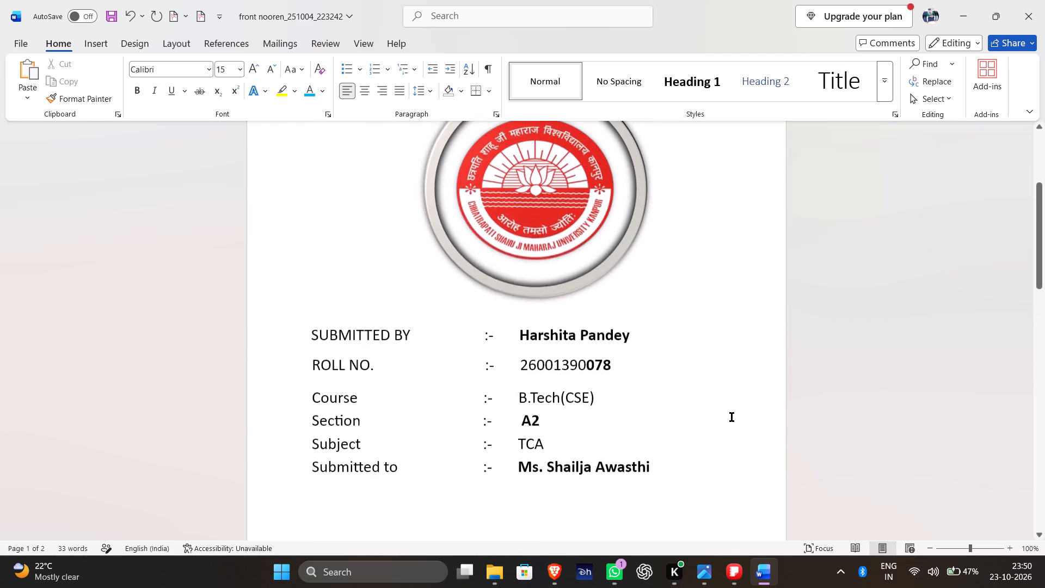
{"action": "scroll", "coordinate": [731, 417], "scroll_direction": "up", "scroll_amount": 3}
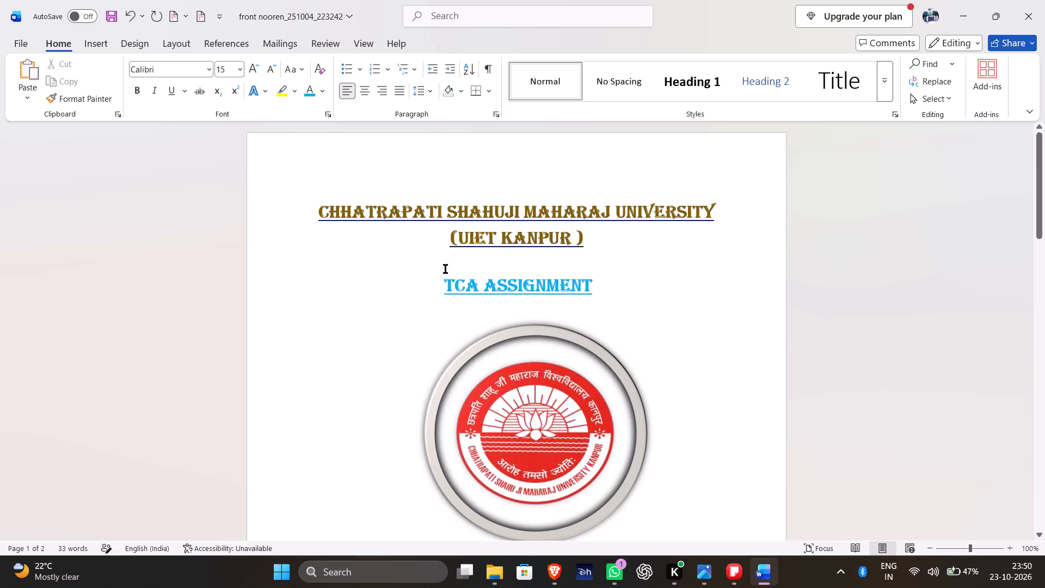
Try to save the document as a PDF in Downloads under its existing name, optimized for Standard (publishing online and printing).
{"action": "left_click", "coordinate": [18, 45]}
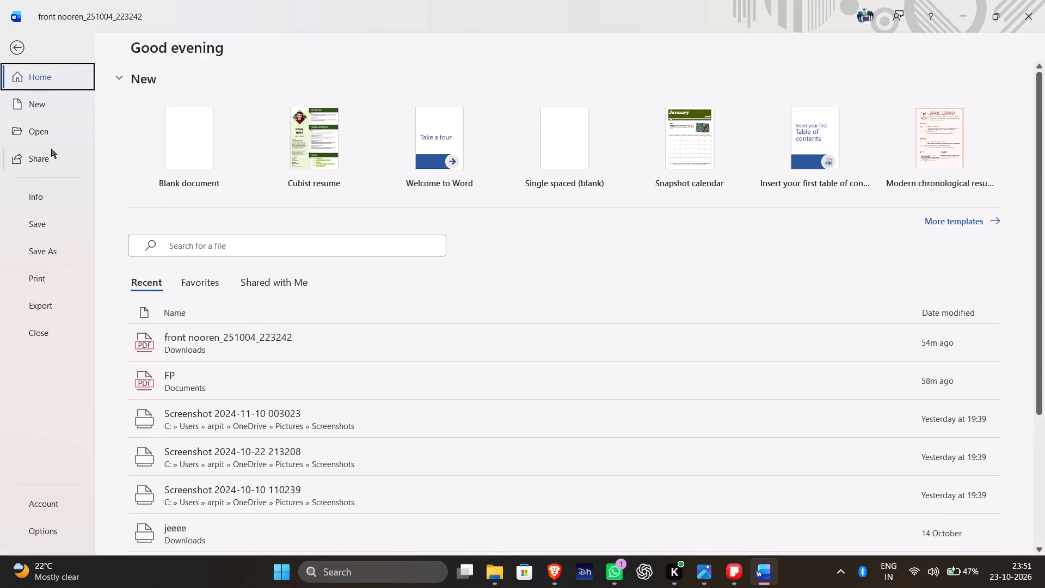
{"action": "left_click", "coordinate": [45, 254]}
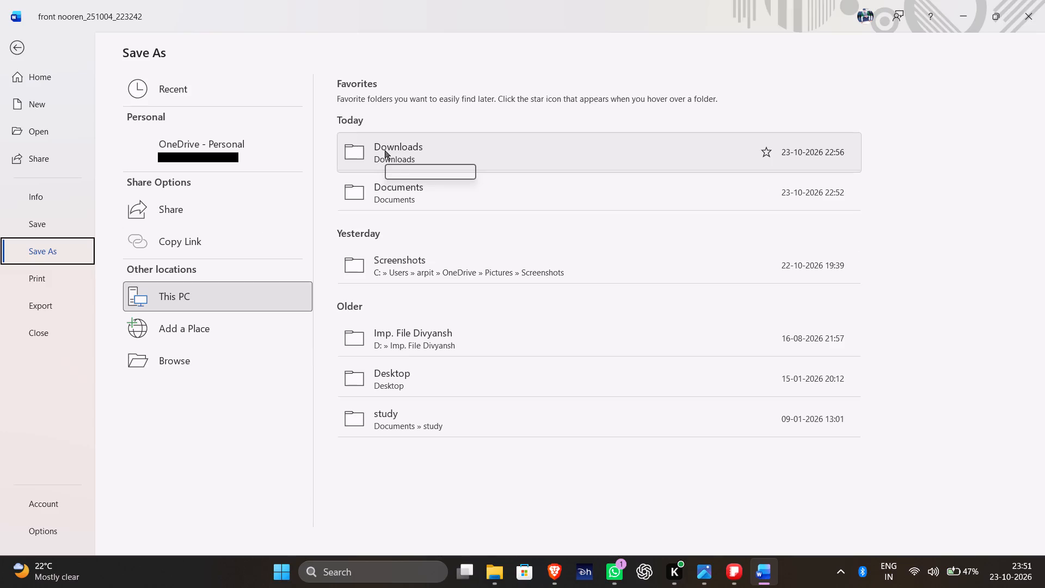
{"action": "left_click", "coordinate": [385, 150]}
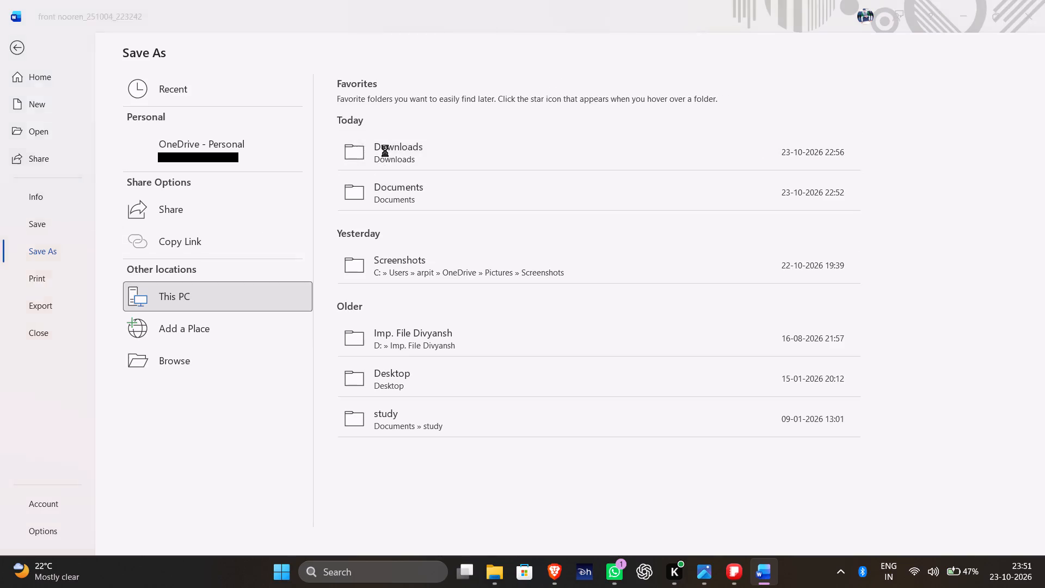
{"action": "left_click", "coordinate": [275, 245]}
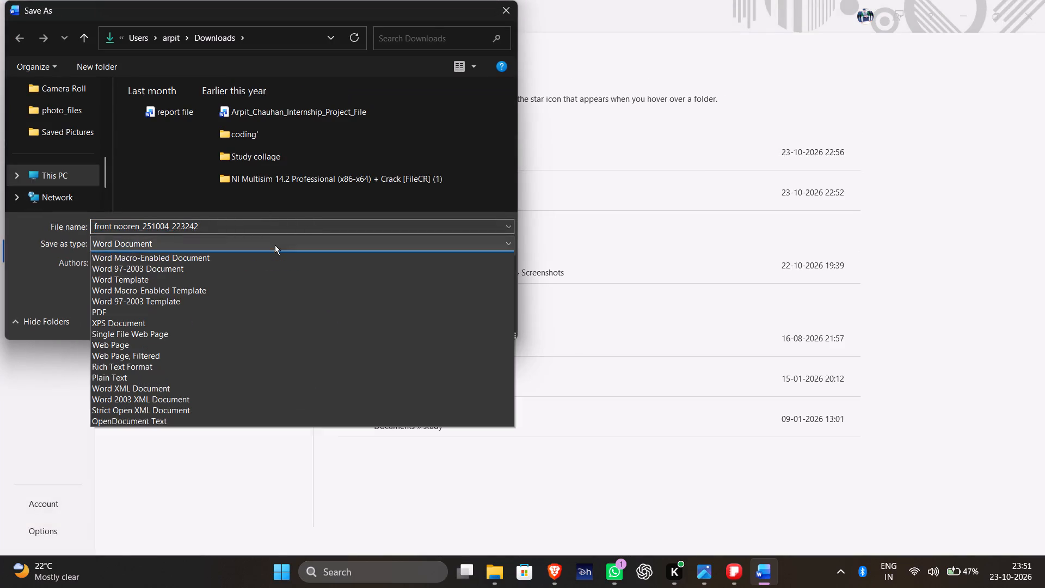
{"action": "double_click", "coordinate": [168, 317]}
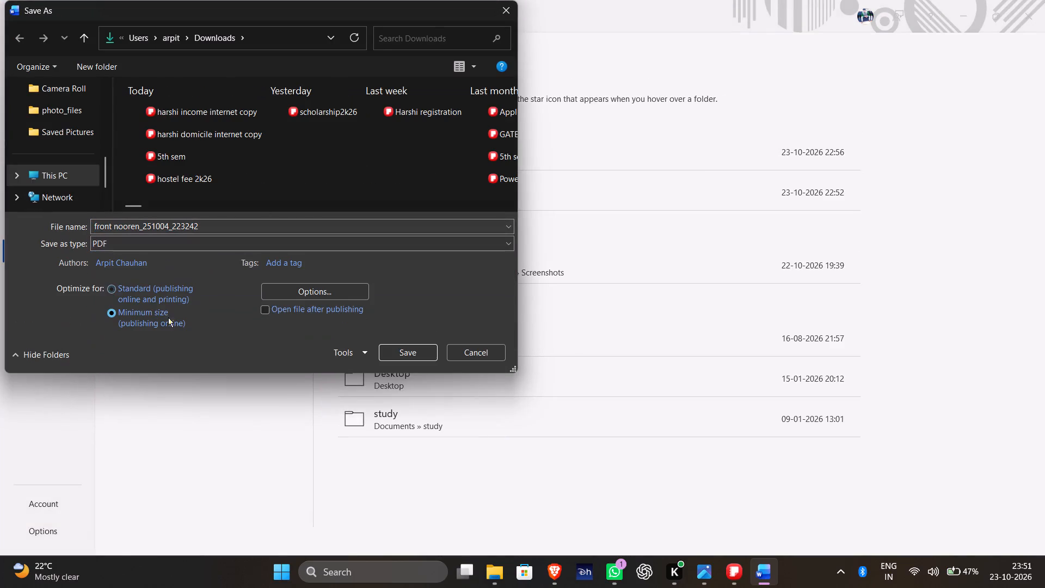
{"action": "double_click", "coordinate": [113, 290]}
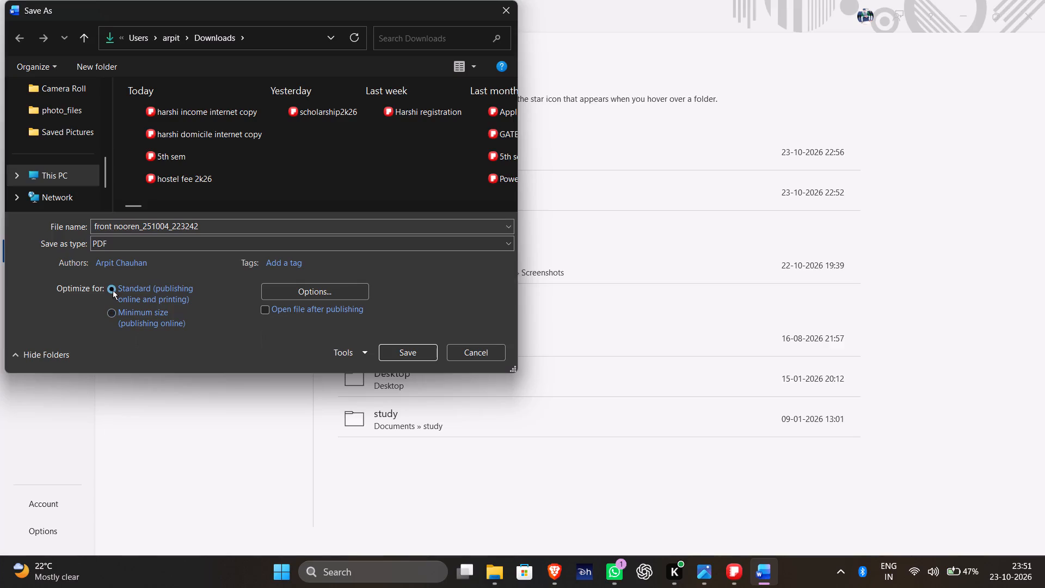
{"action": "left_click", "coordinate": [398, 354]}
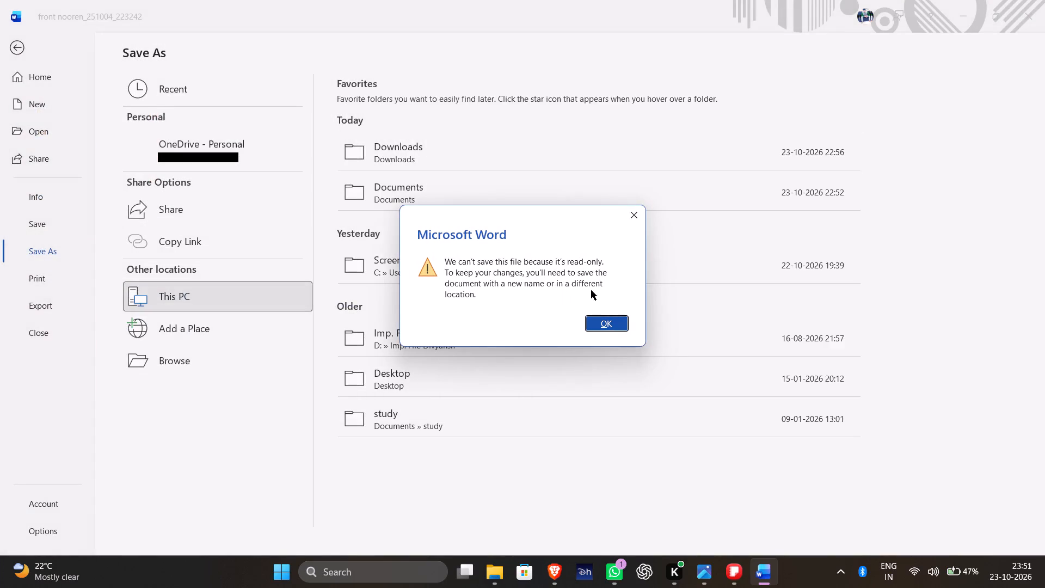
Save the document in Downloads as a PDF named harshi FP, optimized for Standard (publishing online and printing).
{"action": "double_click", "coordinate": [601, 321]}
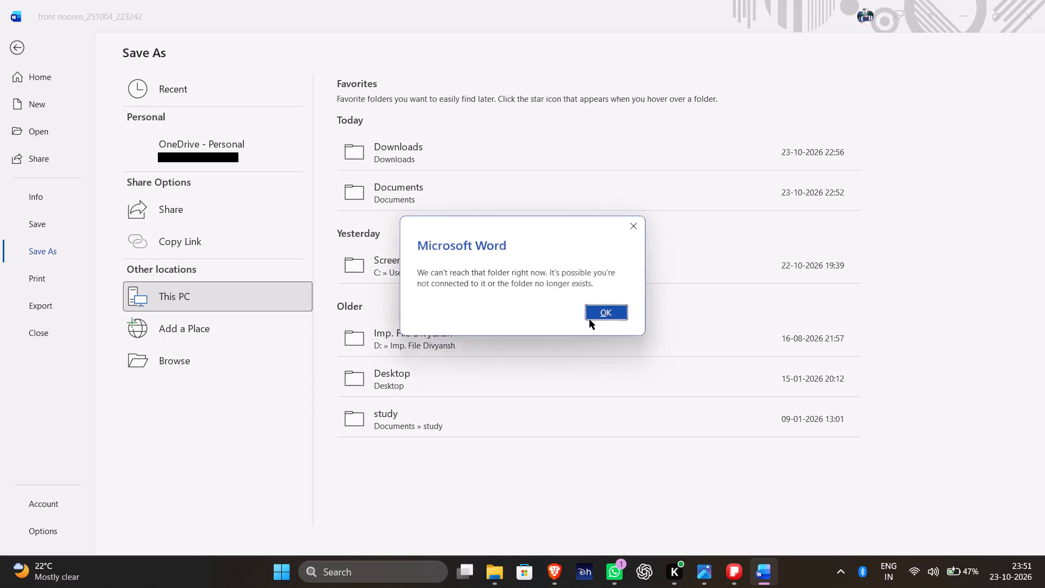
{"action": "double_click", "coordinate": [597, 310]}
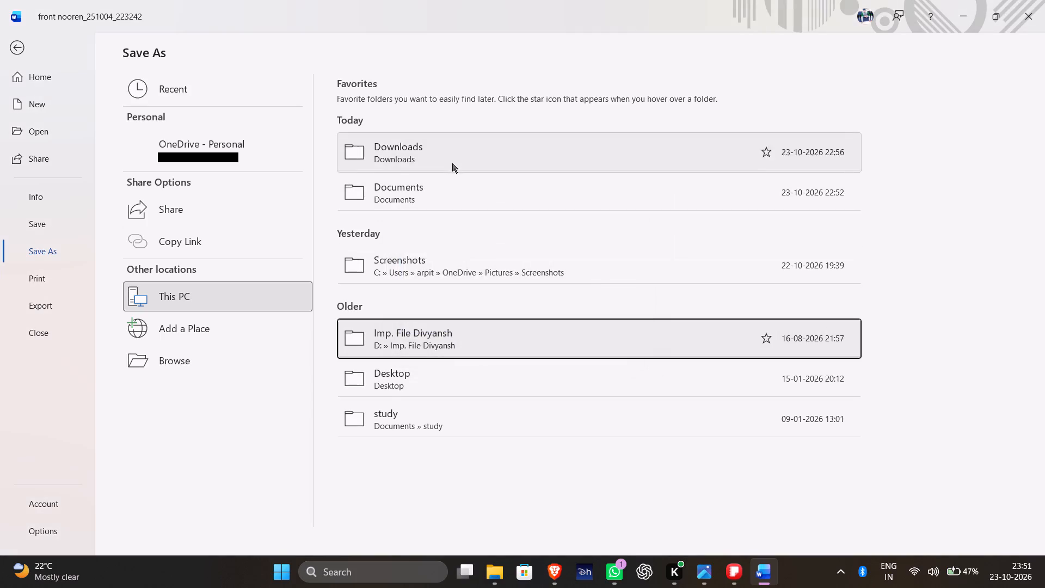
{"action": "left_click", "coordinate": [451, 157]}
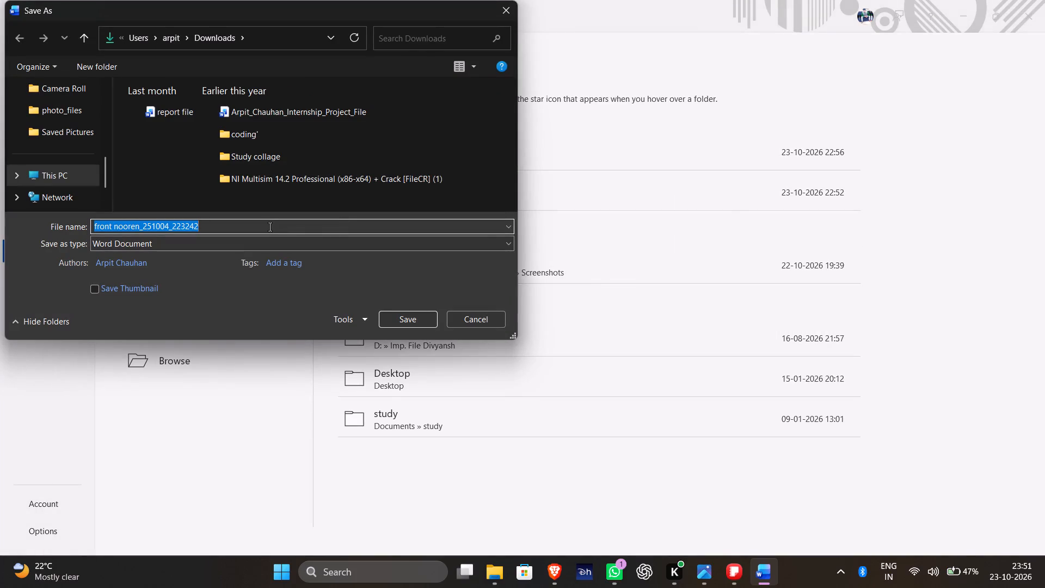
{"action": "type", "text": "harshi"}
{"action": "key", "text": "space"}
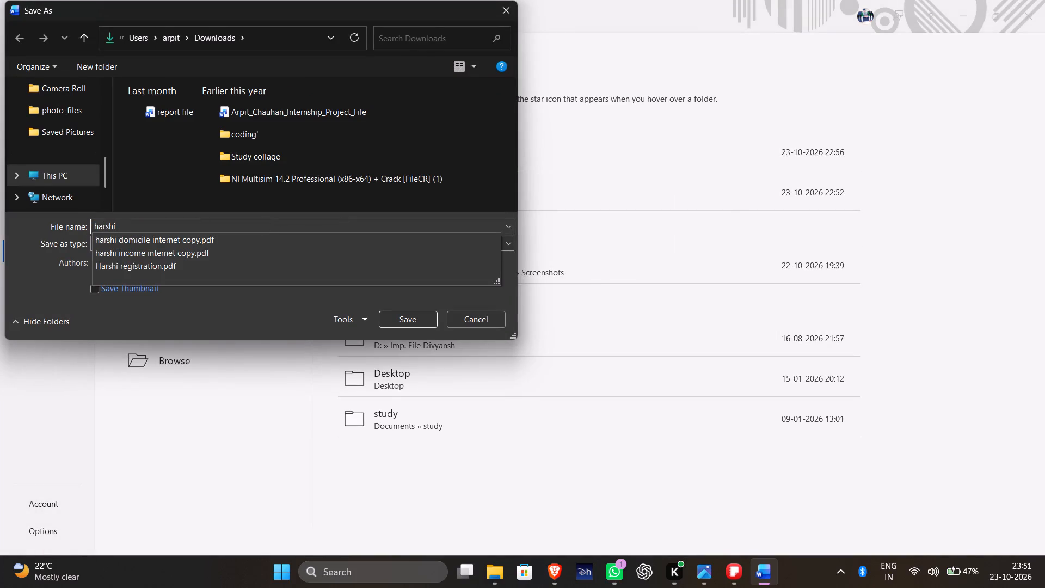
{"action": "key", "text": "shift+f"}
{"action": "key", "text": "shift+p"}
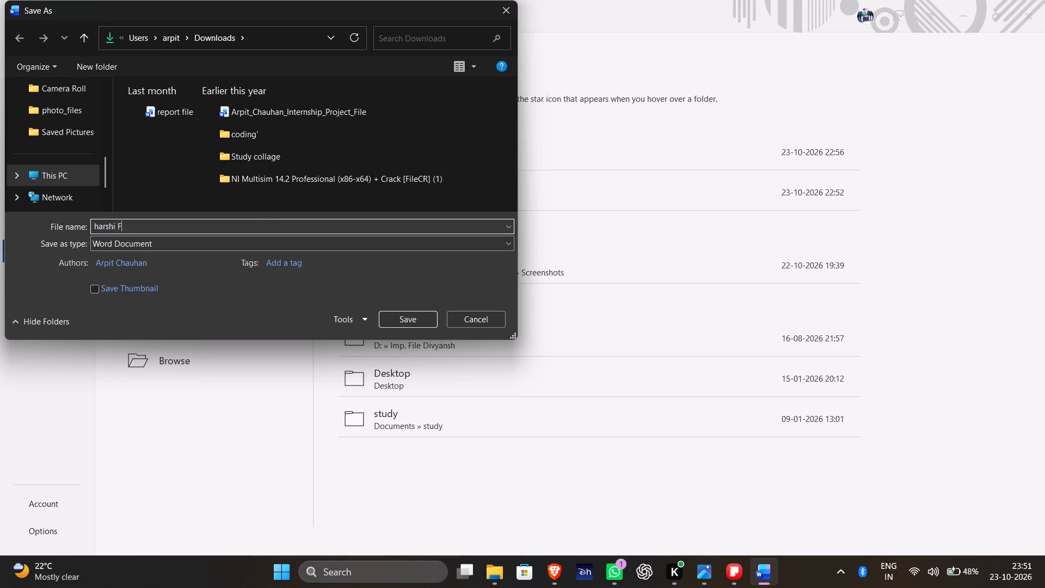
{"action": "double_click", "coordinate": [415, 242]}
{"action": "left_click", "coordinate": [326, 239]}
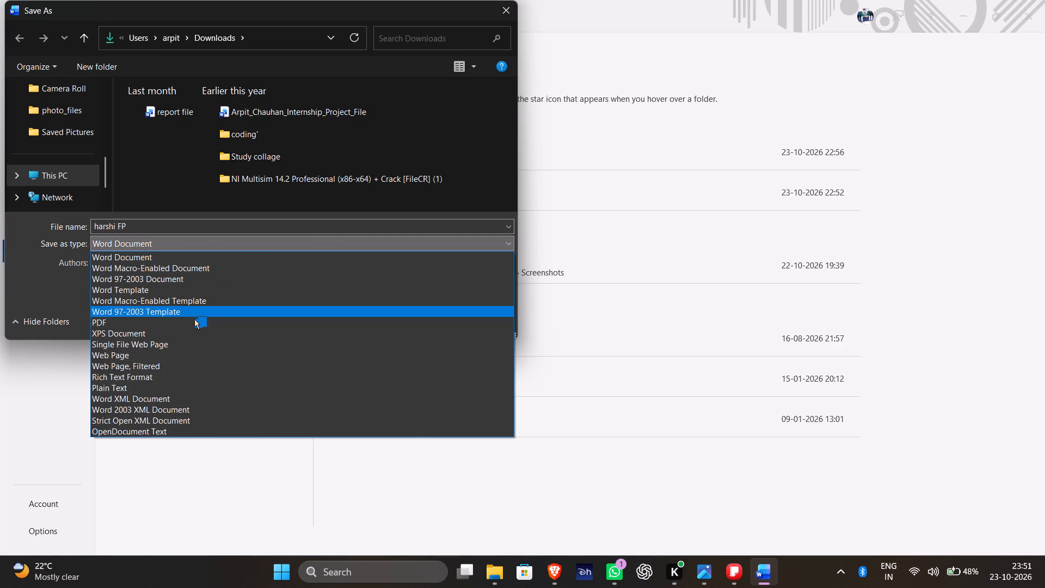
{"action": "double_click", "coordinate": [184, 324]}
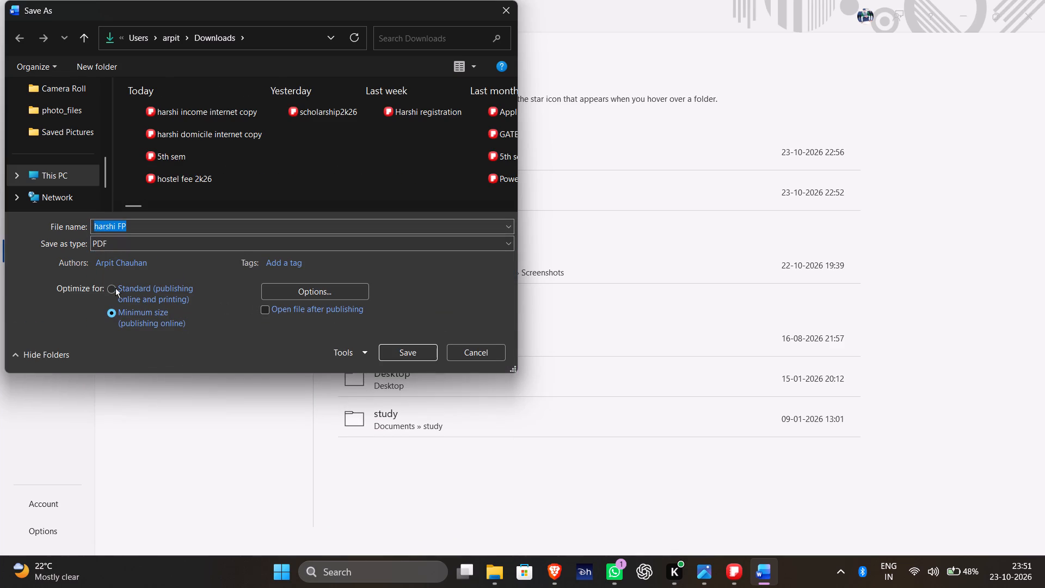
{"action": "double_click", "coordinate": [115, 288]}
{"action": "left_click", "coordinate": [402, 347]}
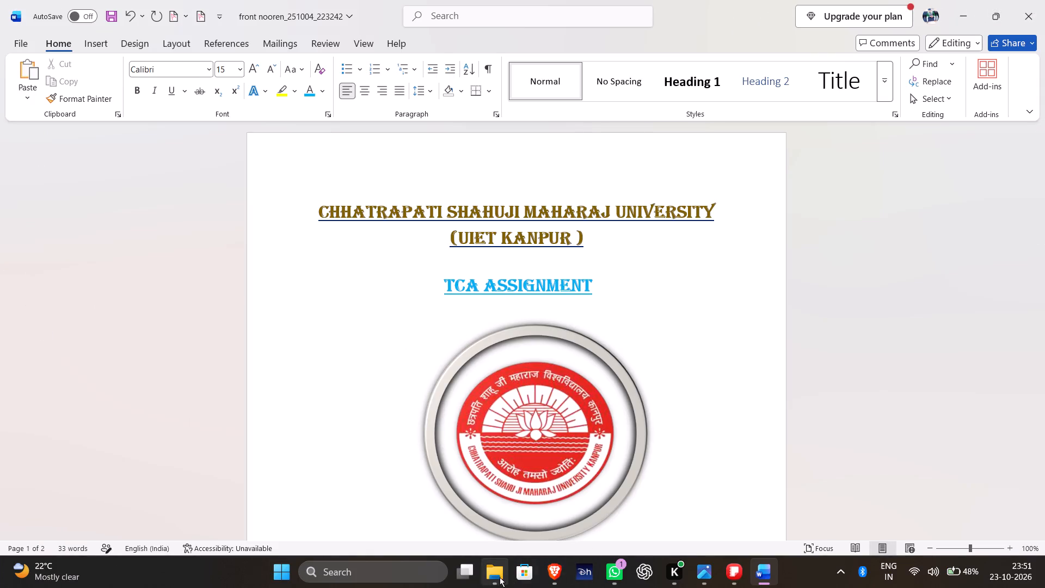
Switch to File Explorer and copy the harshi FP PDF from the recent files on the Home page.
{"action": "left_click", "coordinate": [490, 578]}
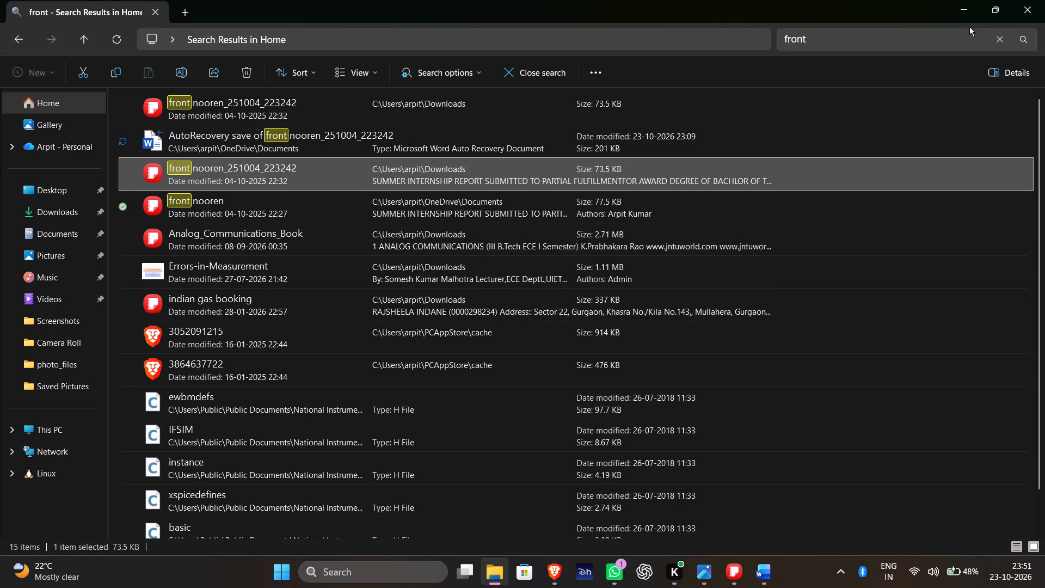
{"action": "left_click", "coordinate": [17, 41]}
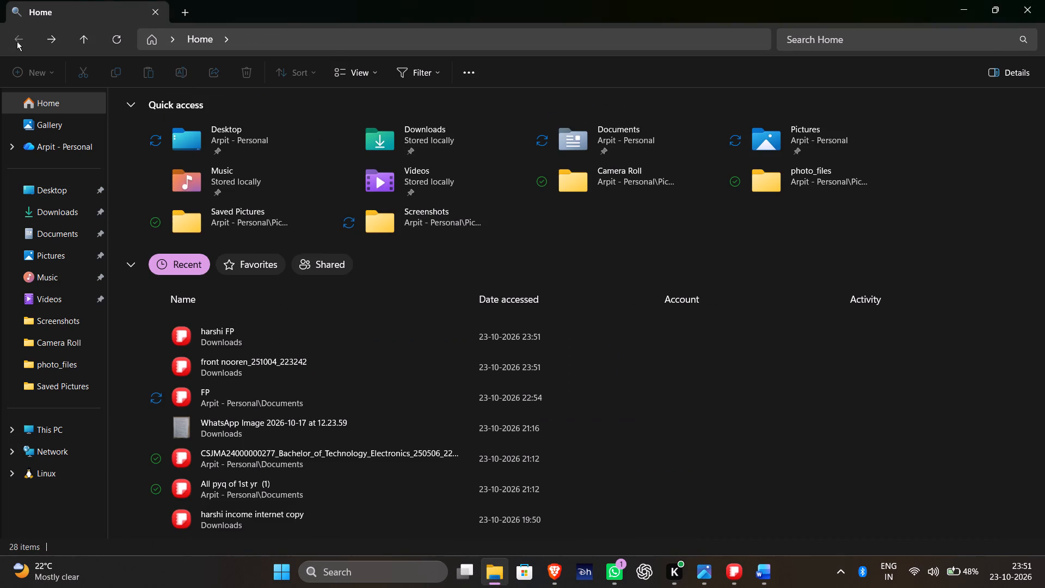
{"action": "right_click", "coordinate": [262, 339]}
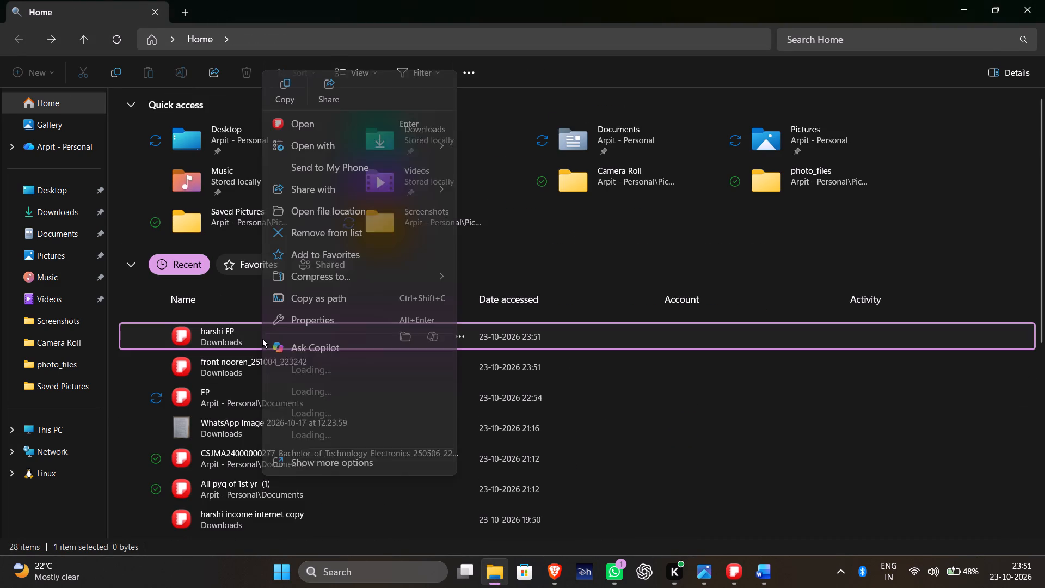
{"action": "left_click", "coordinate": [285, 95]}
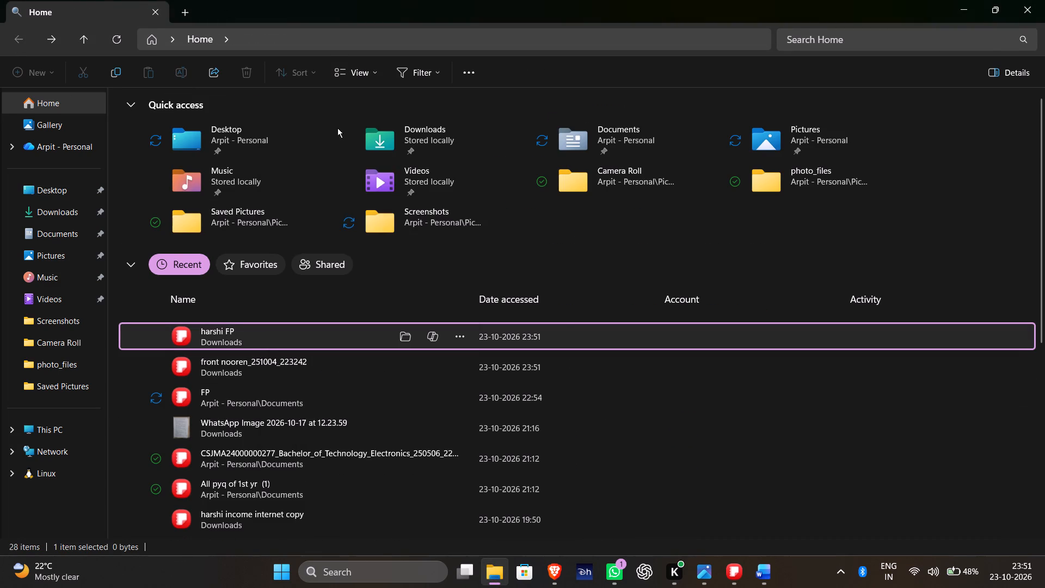